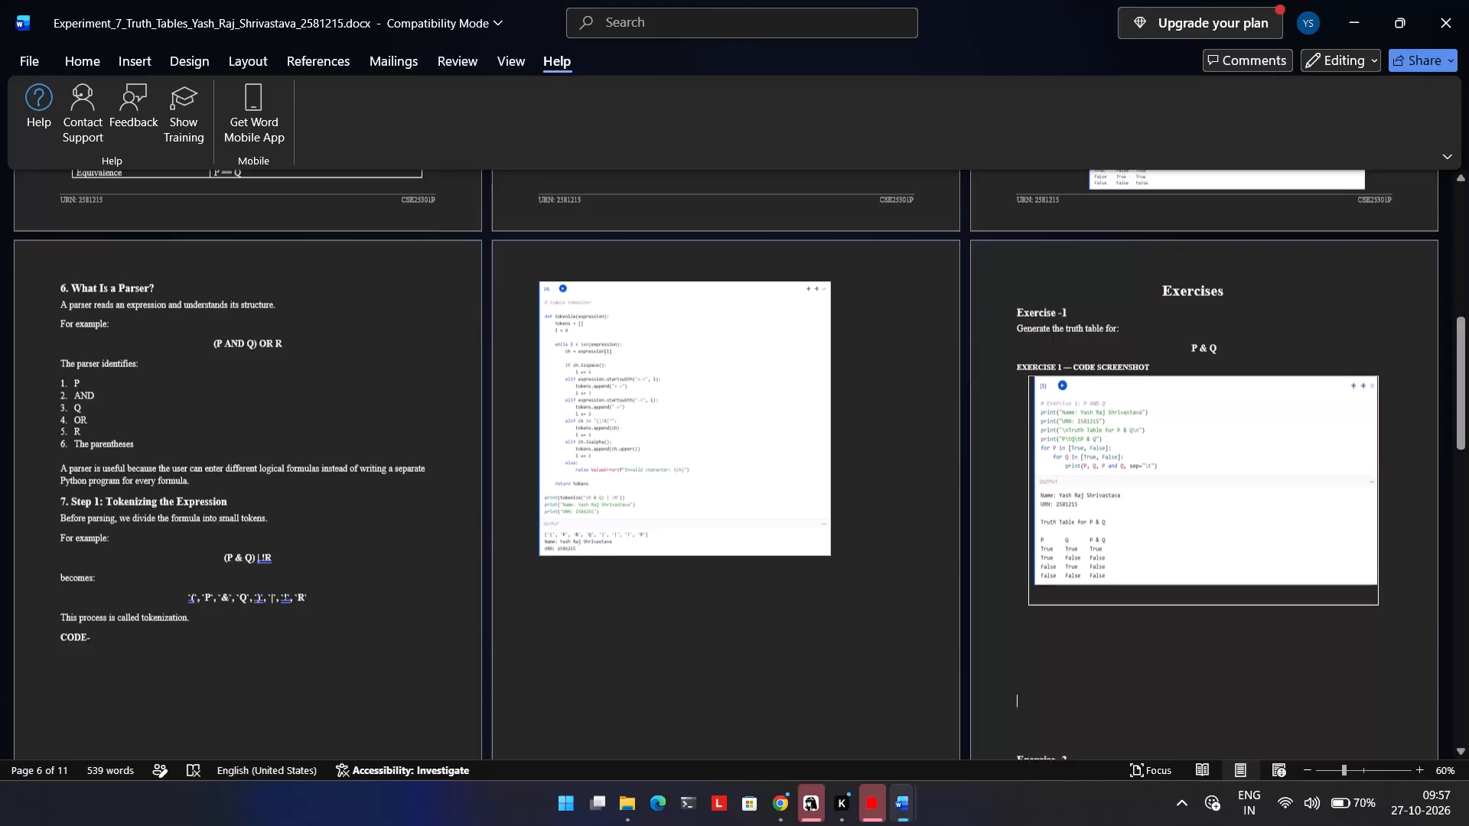
Push the Exercise -2 section onto the following page by adding two blank lines below the Exercise 1 code screenshot.
scroll(1104, 317, "down", 2)
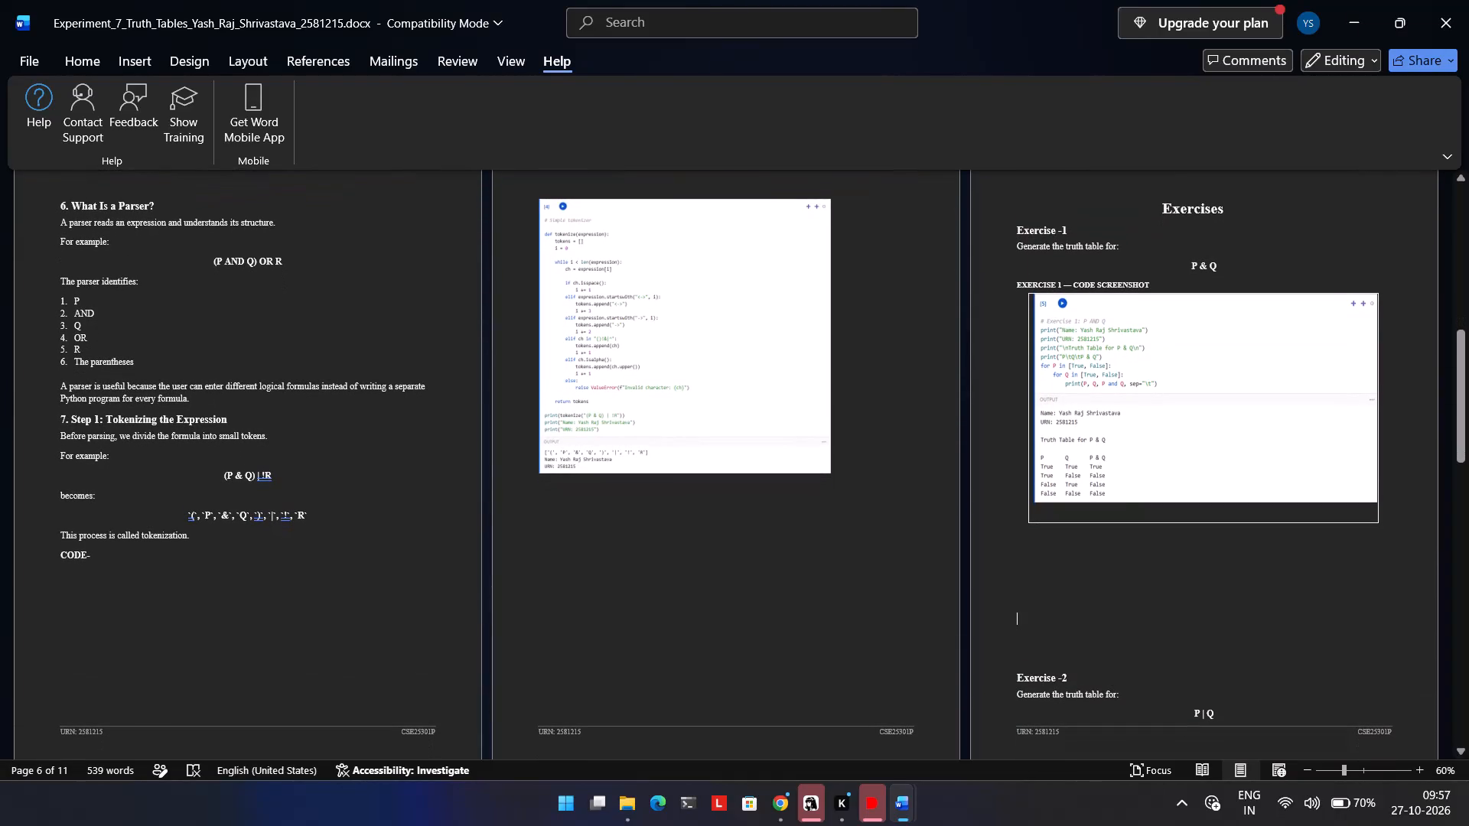
key("Down")
key("Down")
key("Return")
key("Return")
Examine the layout of all pages in the Experiment 7 document, from the exercises back to the title page.
scroll(1104, 317, "down", 1)
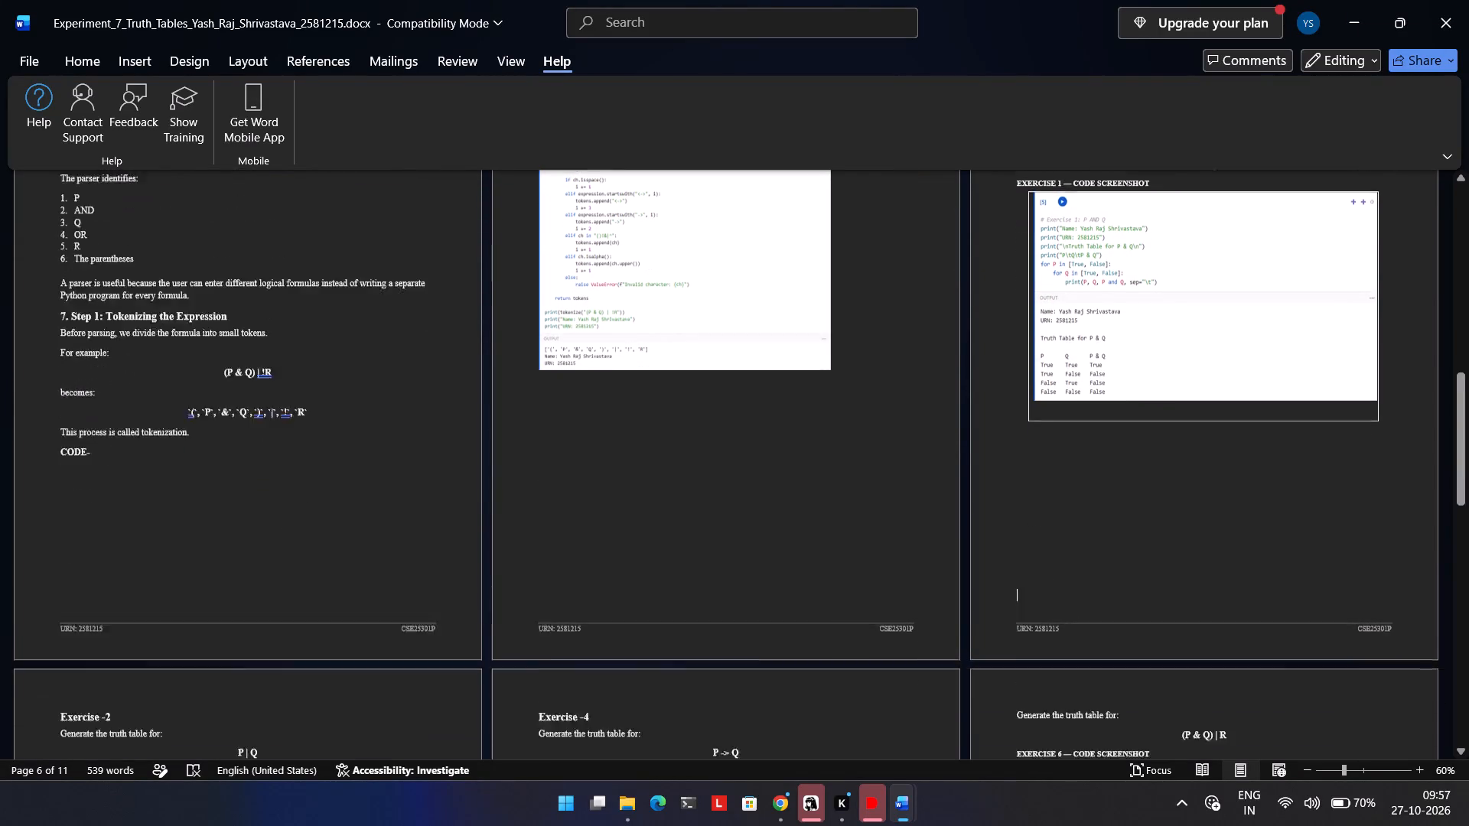
scroll(1104, 317, "down", 2)
scroll(813, 333, "down", 5)
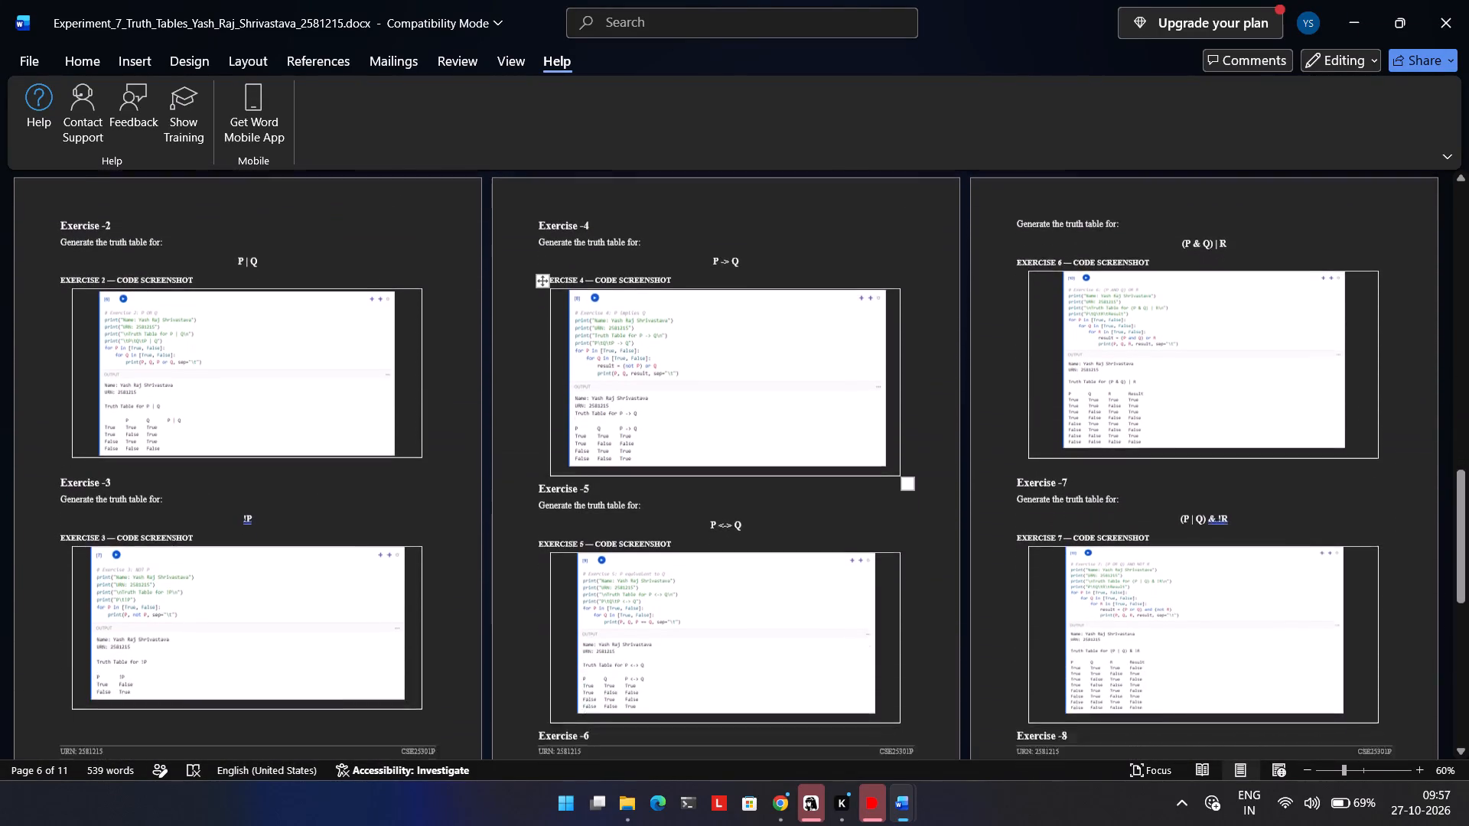
scroll(813, 333, "down", 4)
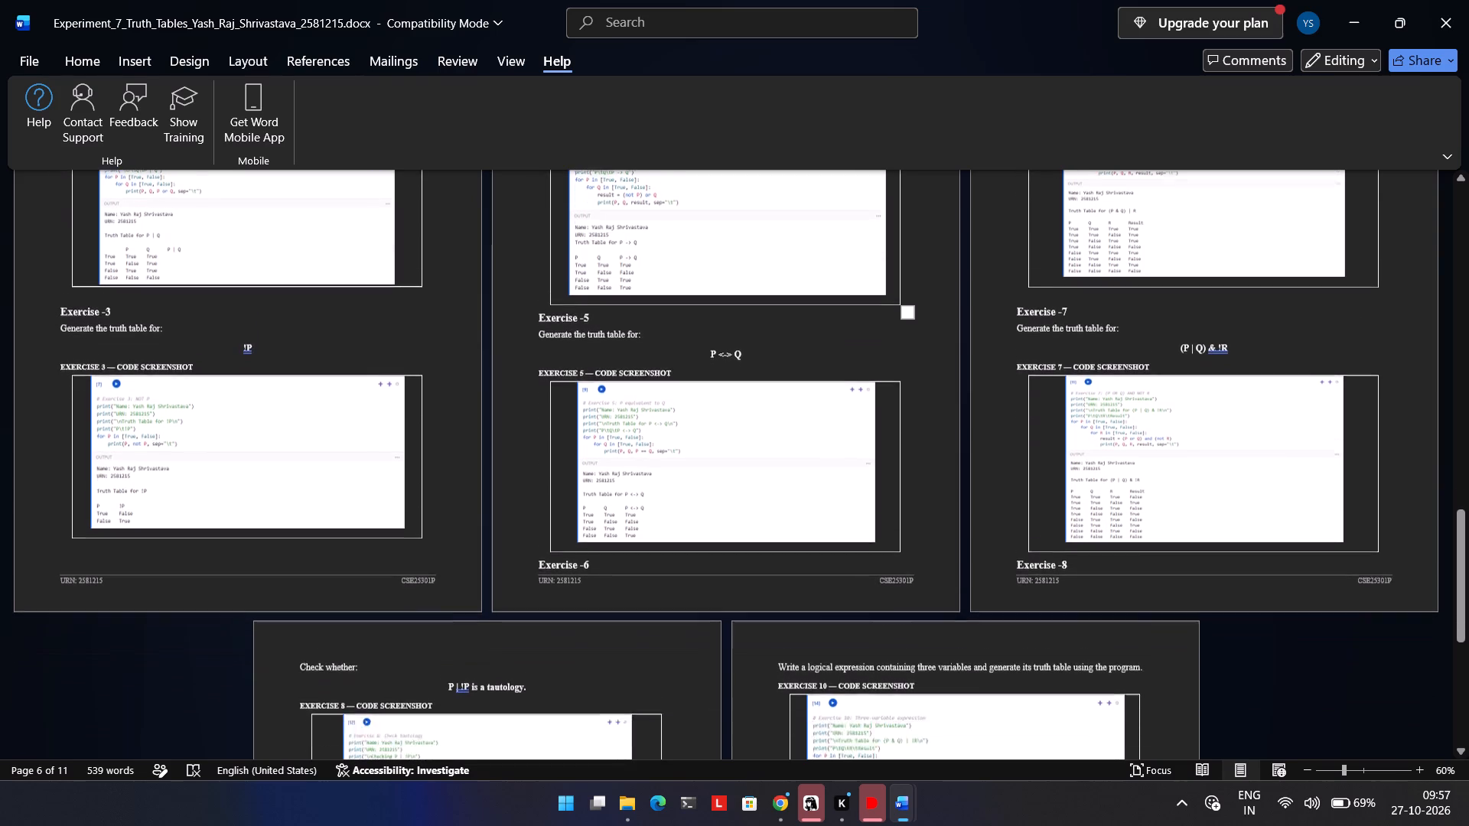
scroll(813, 333, "down", 1)
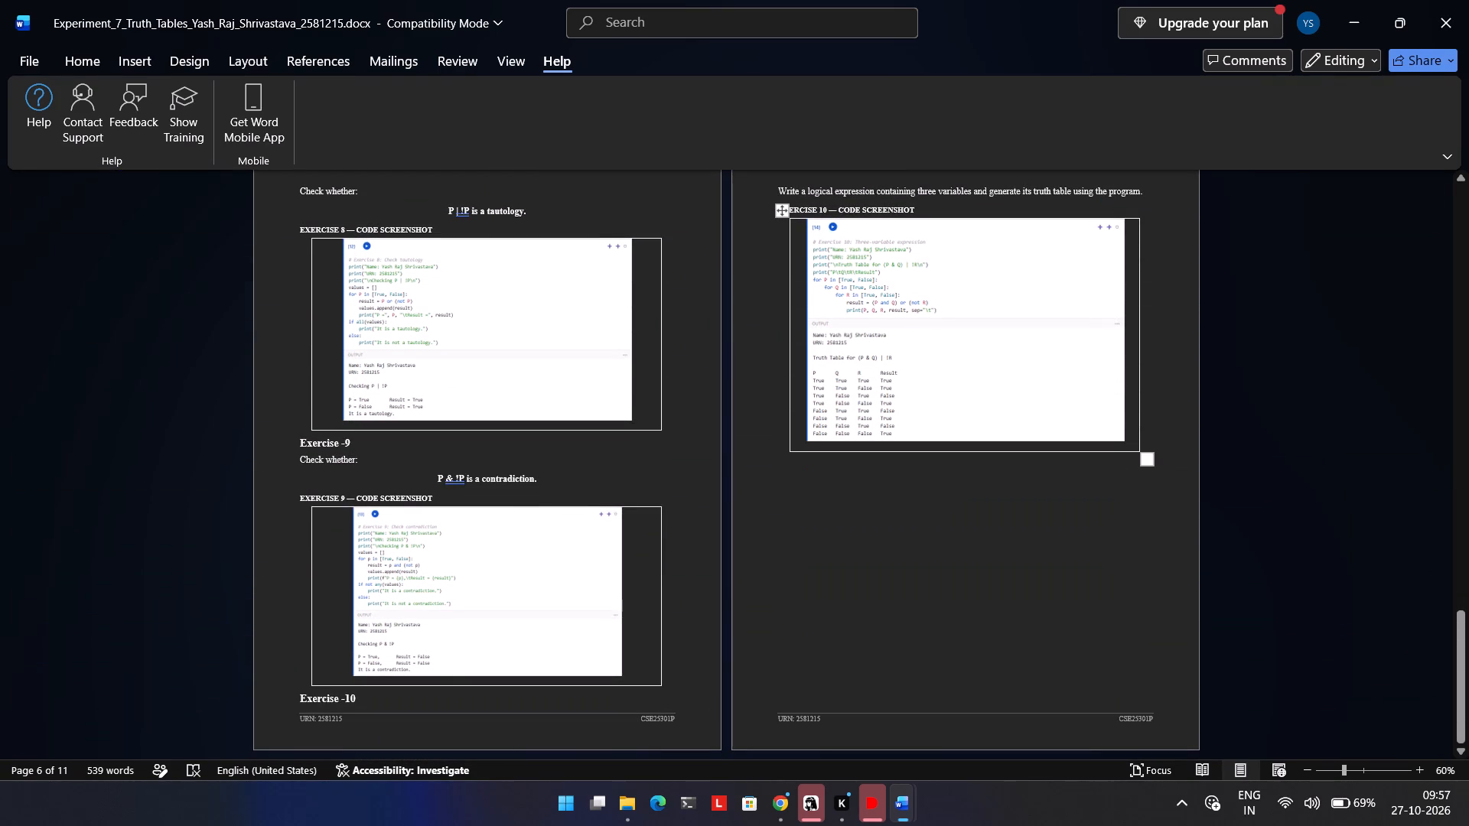
scroll(755, 466, "up", 1)
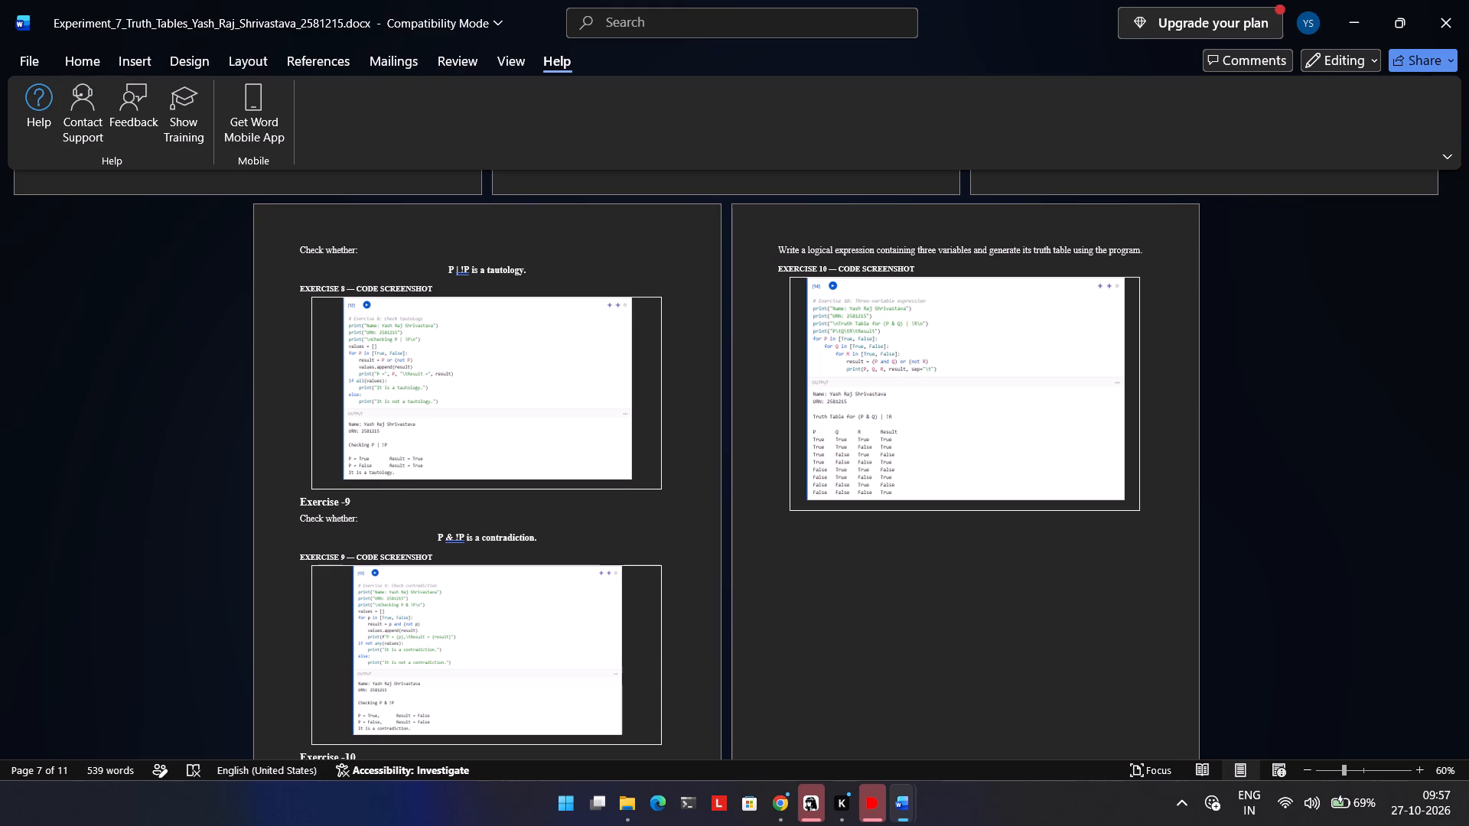
scroll(529, 407, "up", 1)
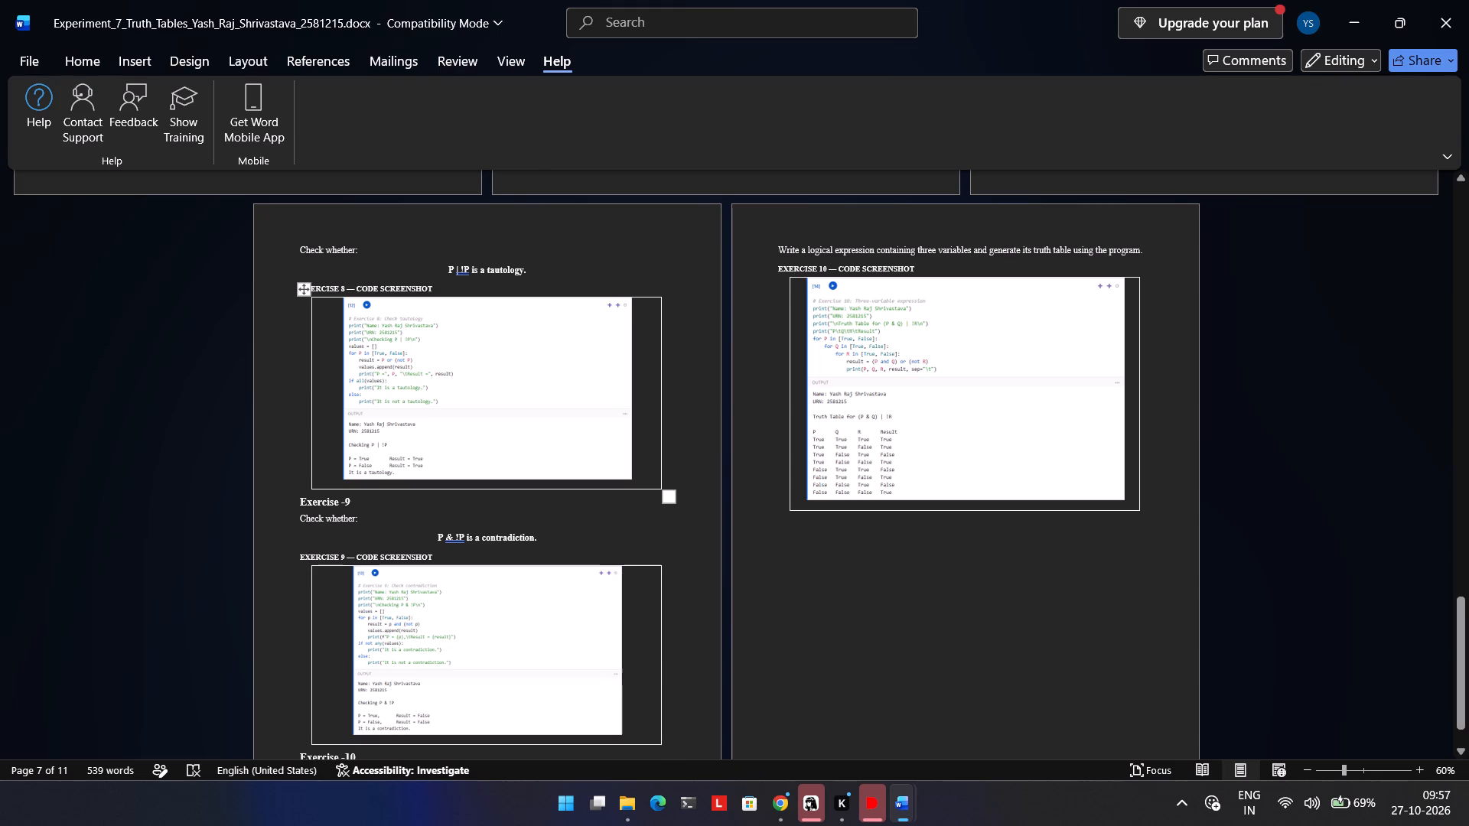
scroll(529, 407, "up", 6)
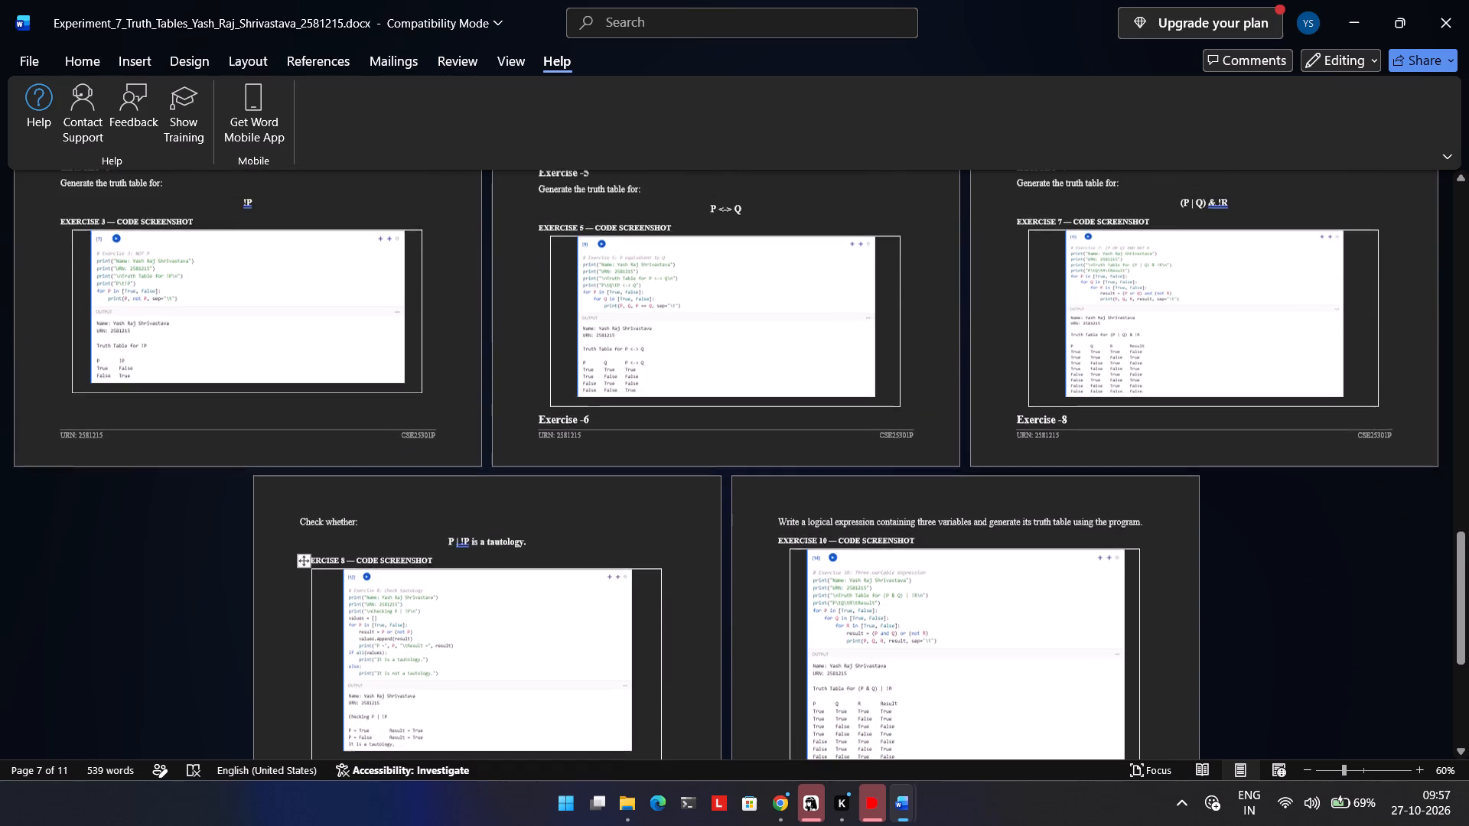
scroll(529, 407, "up", 4)
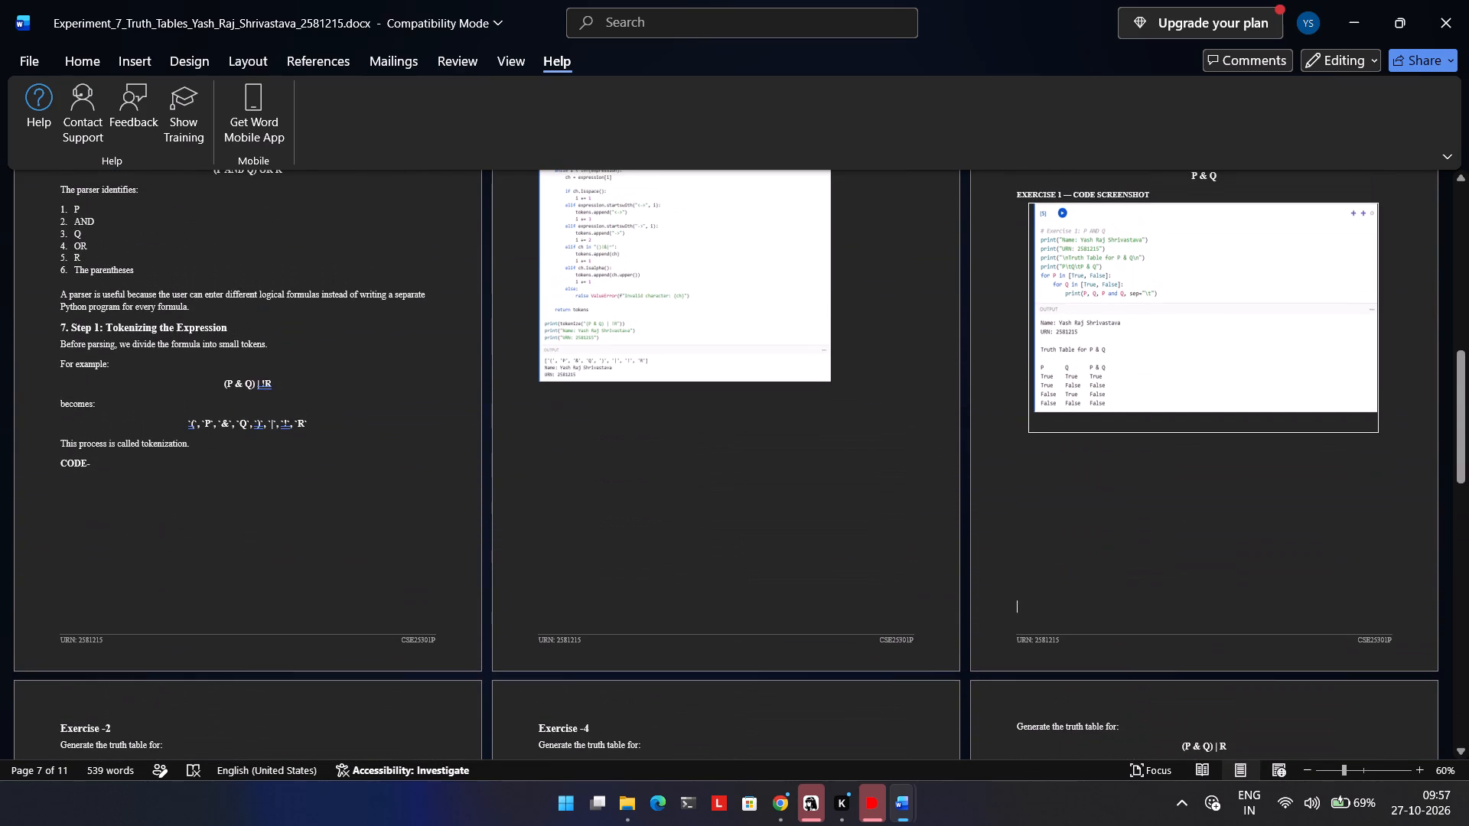
scroll(529, 407, "up", 1)
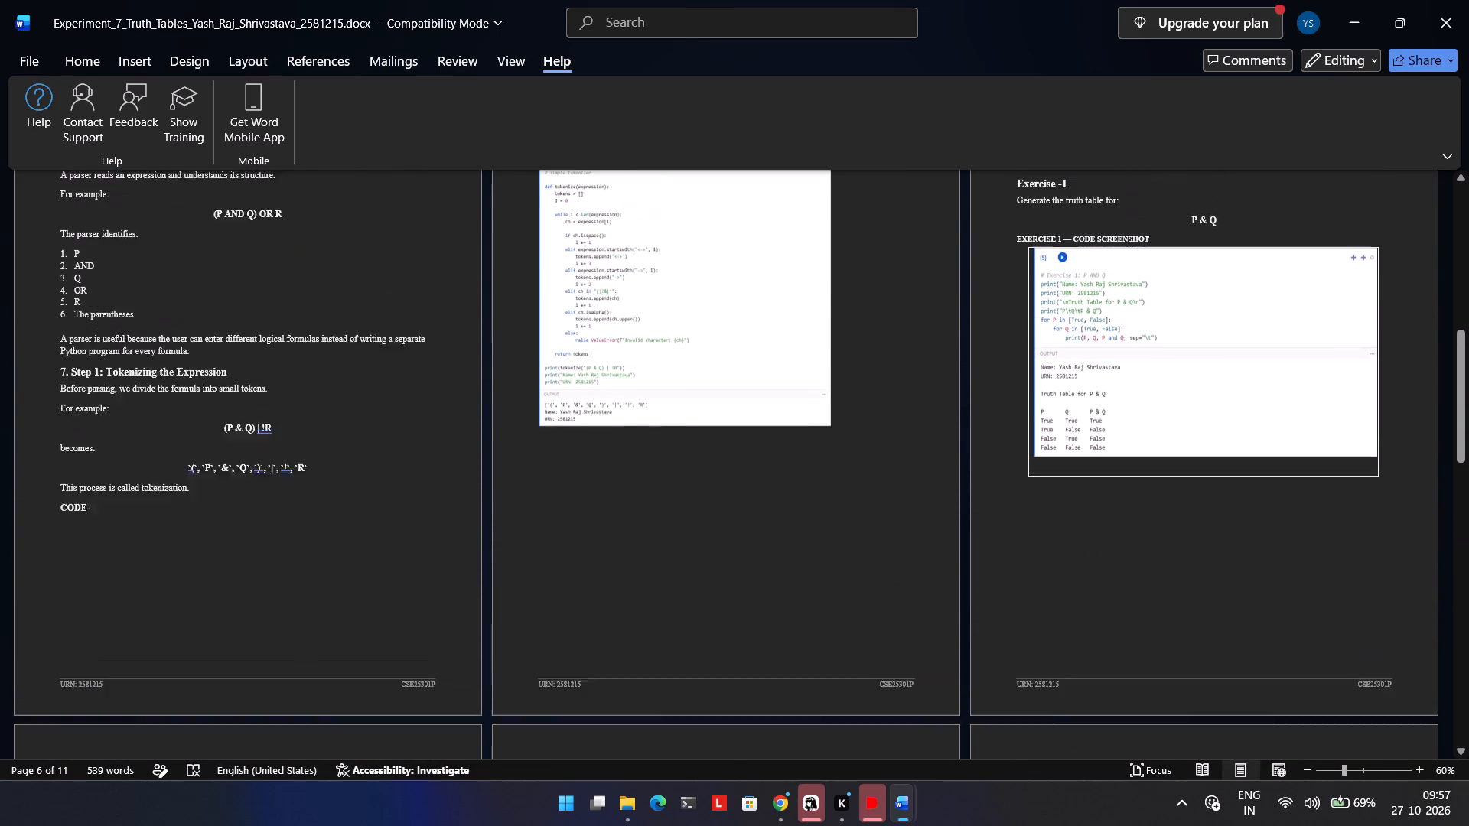
scroll(529, 407, "up", 6)
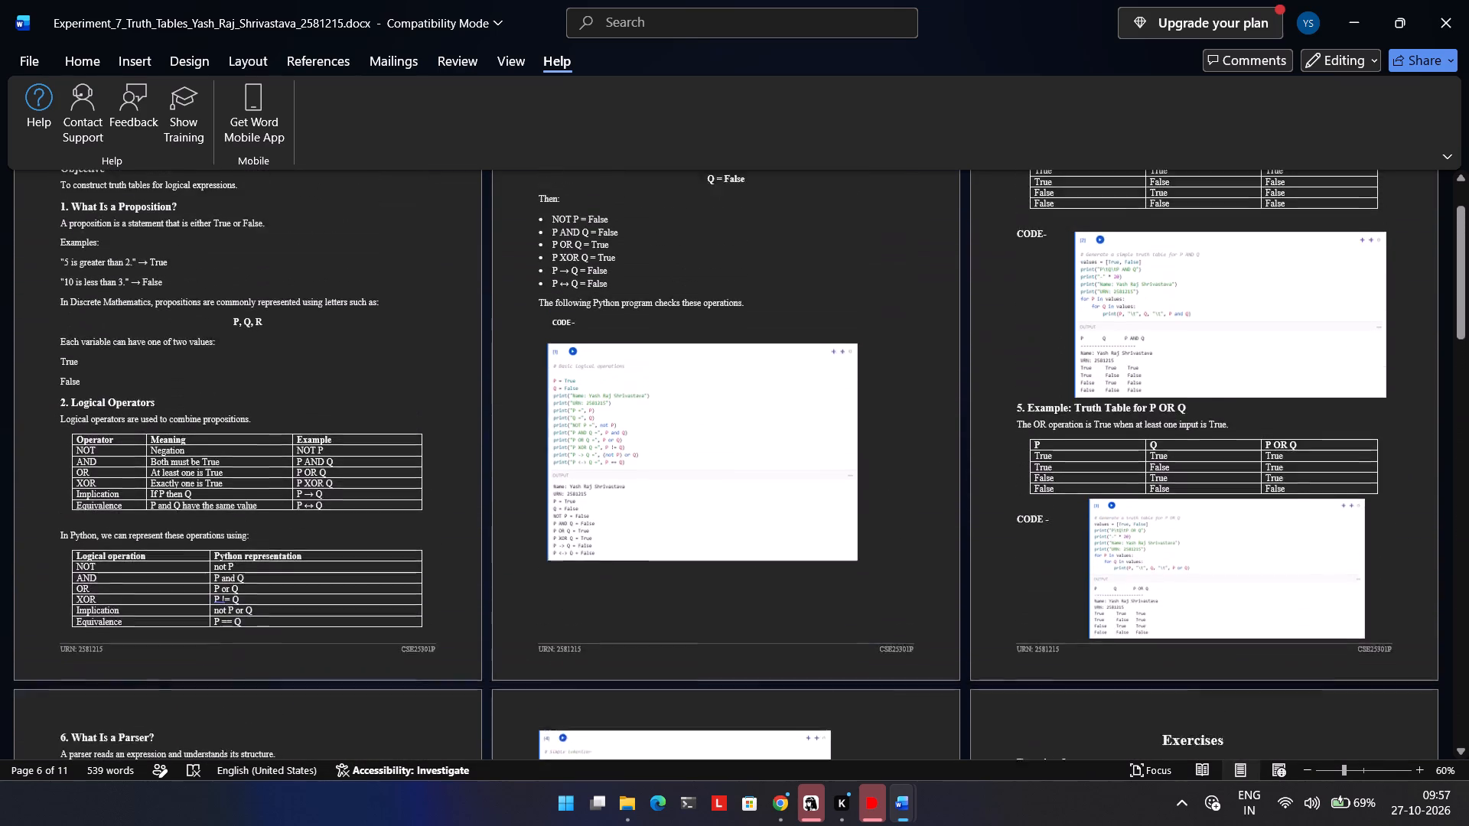
scroll(529, 407, "up", 5)
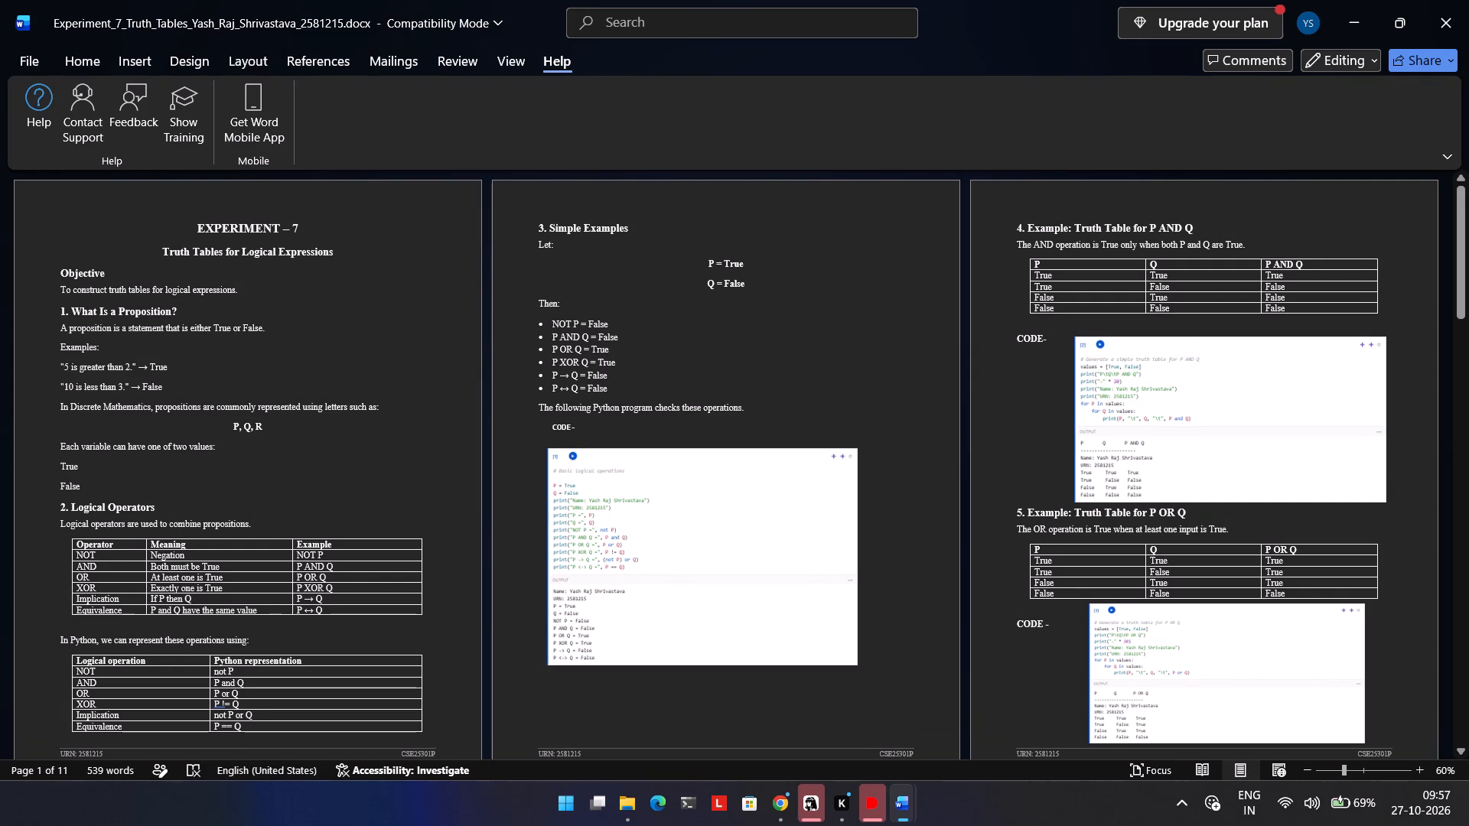
scroll(430, 530, "up", 6)
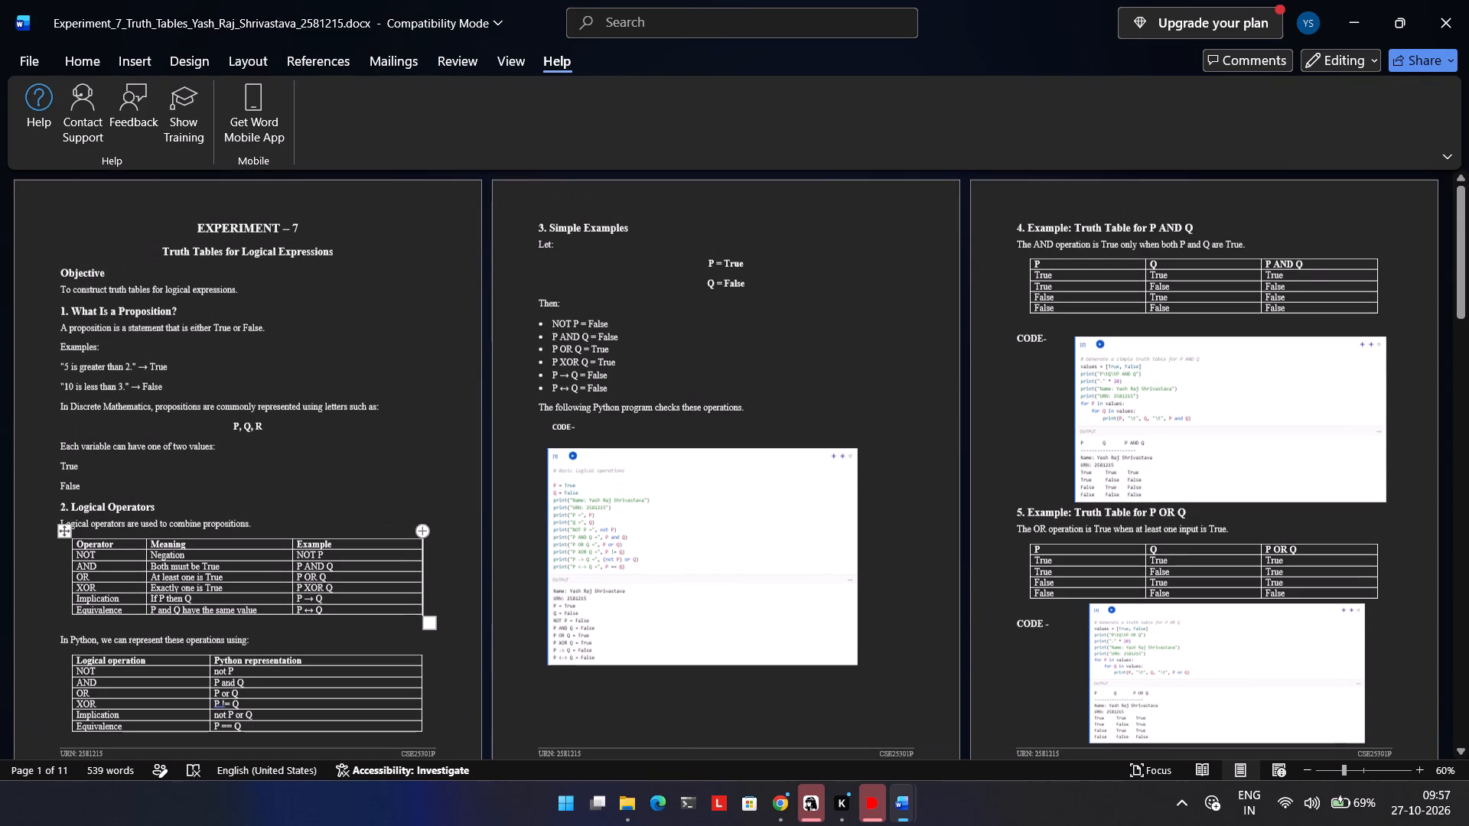
Save the Experiment 7 truth tables document and close it.
key("ctrl+s")
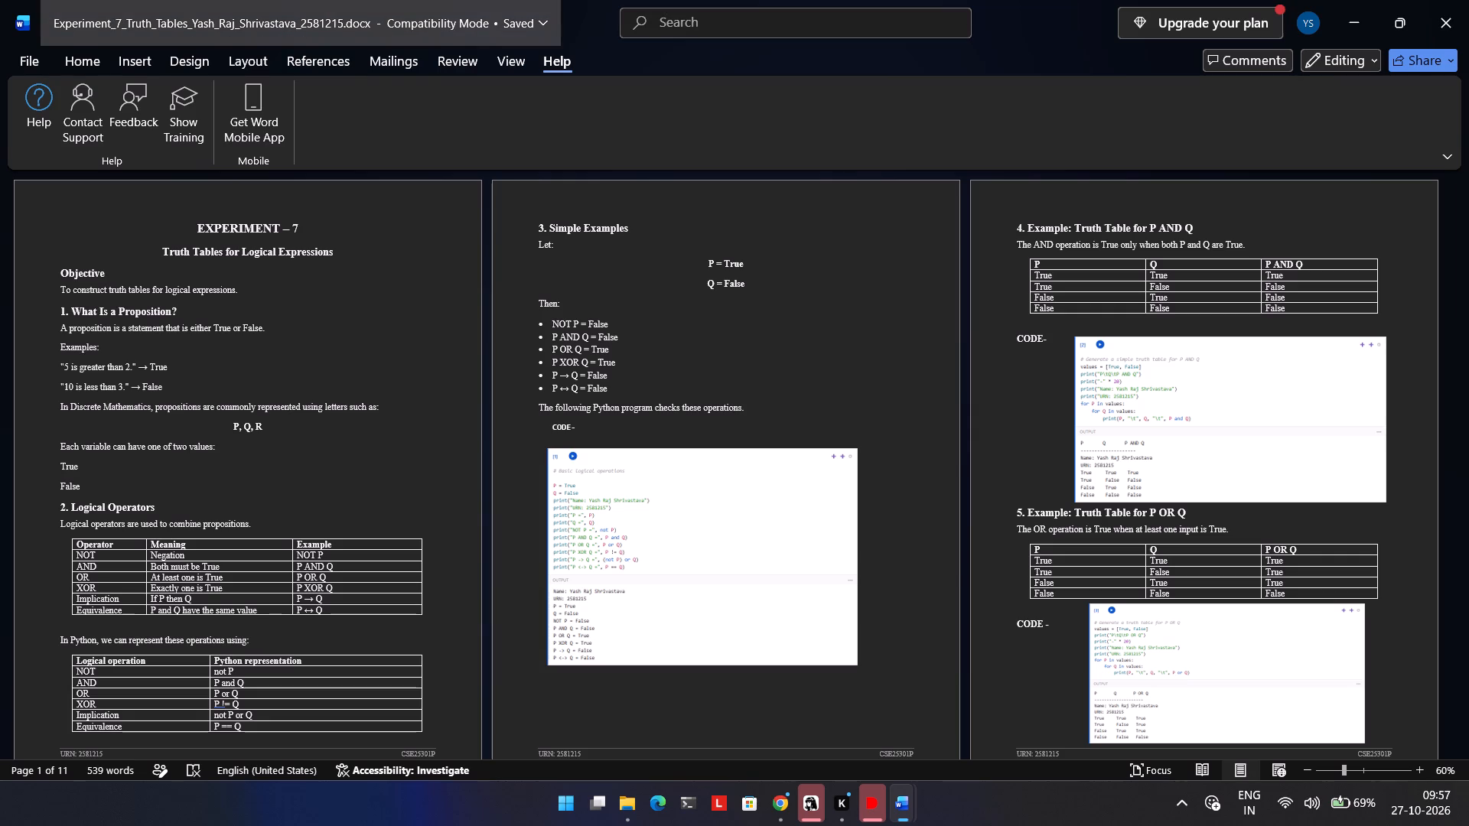
left_click(1462, 11)
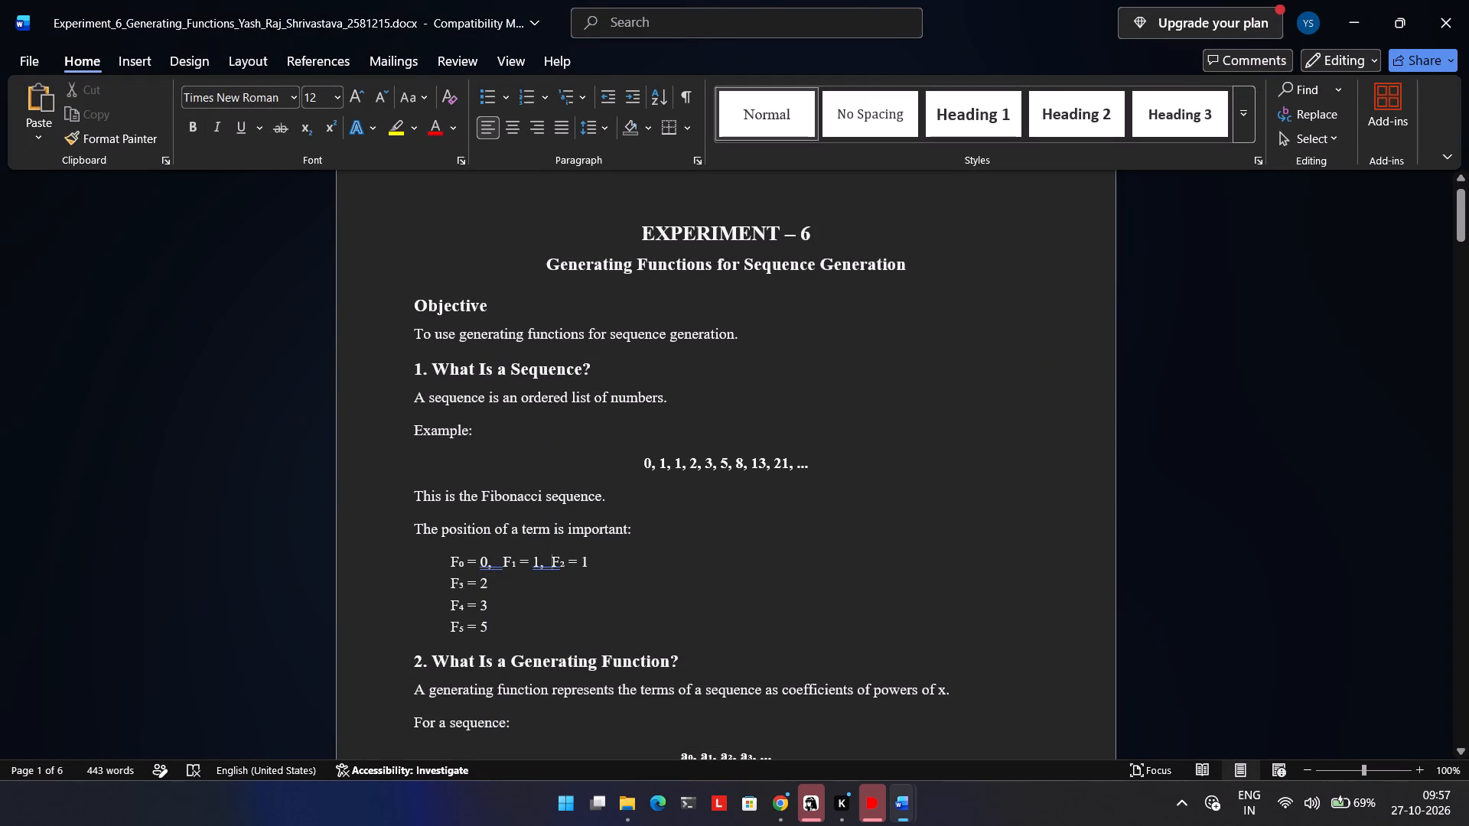
In the Experiment 6 document, join "F₃ = 2" onto the line ending "F₂ = 1", separated by a comma and two spaces.
left_click(448, 578)
key("BackSpace")
key("BackSpace")
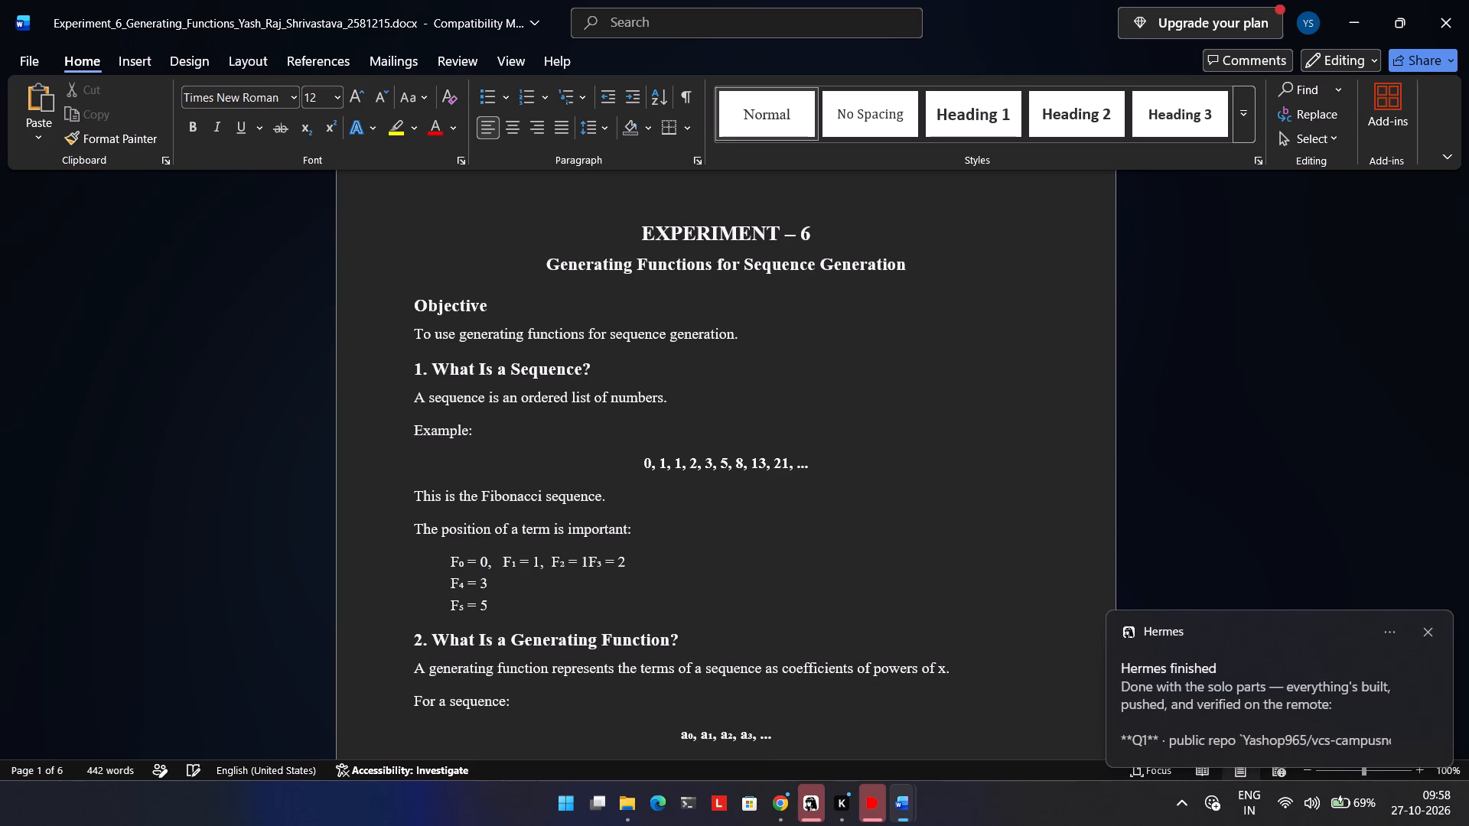
key("space")
key("space")
key("Left")
key("Left")
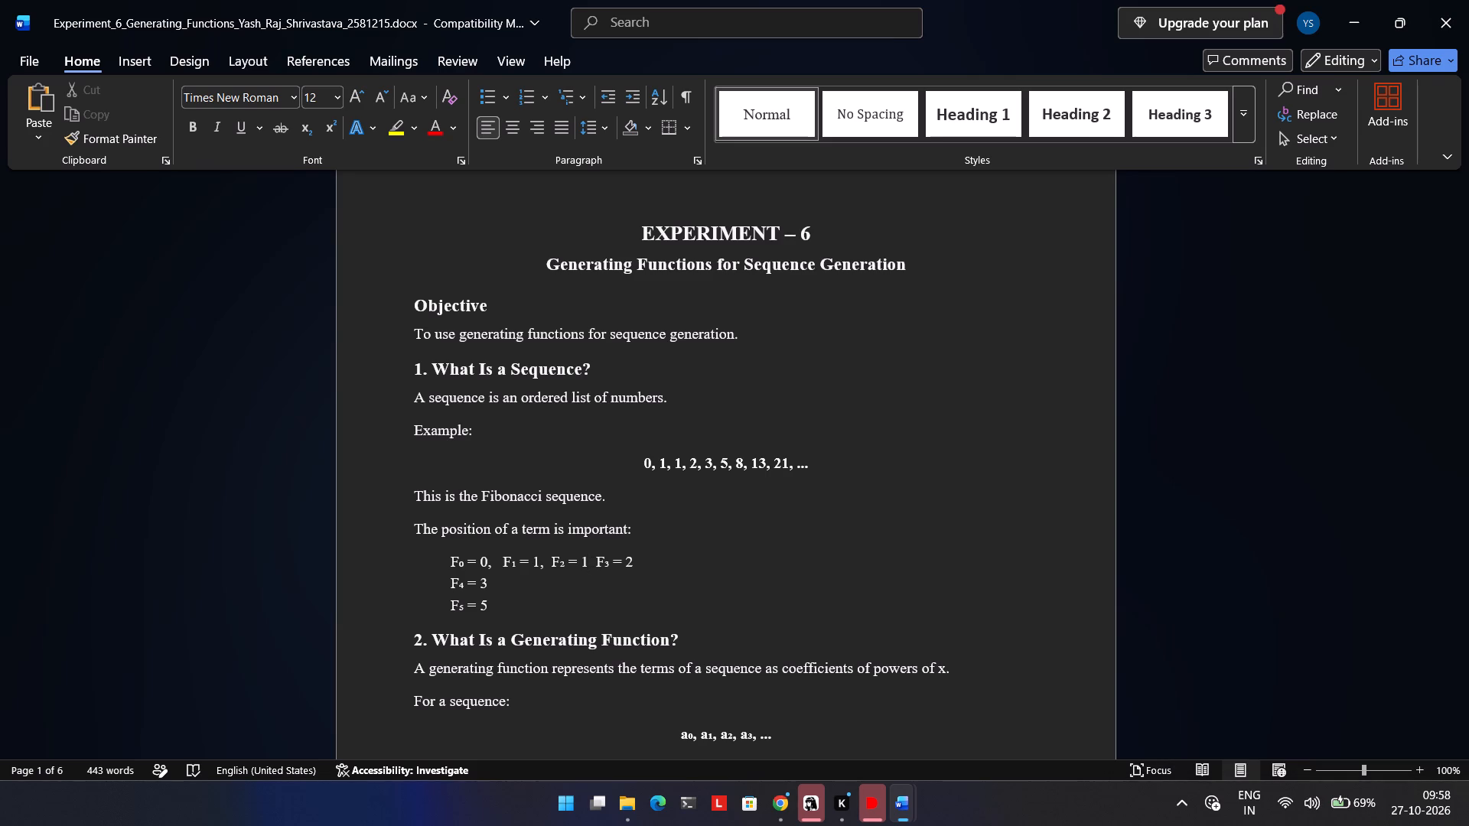
key("comma")
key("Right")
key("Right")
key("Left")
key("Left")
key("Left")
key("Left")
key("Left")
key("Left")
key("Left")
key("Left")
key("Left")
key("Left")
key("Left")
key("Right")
Join "F₄ = 3" onto the line ending "F₃ = 2", separated by a comma and two spaces.
key("Right")
key("Right")
key("Right")
key("Right")
key("Right")
key("Down")
key("Left")
key("Left")
key("Left")
key("Left")
key("Left")
key("Left")
key("Left")
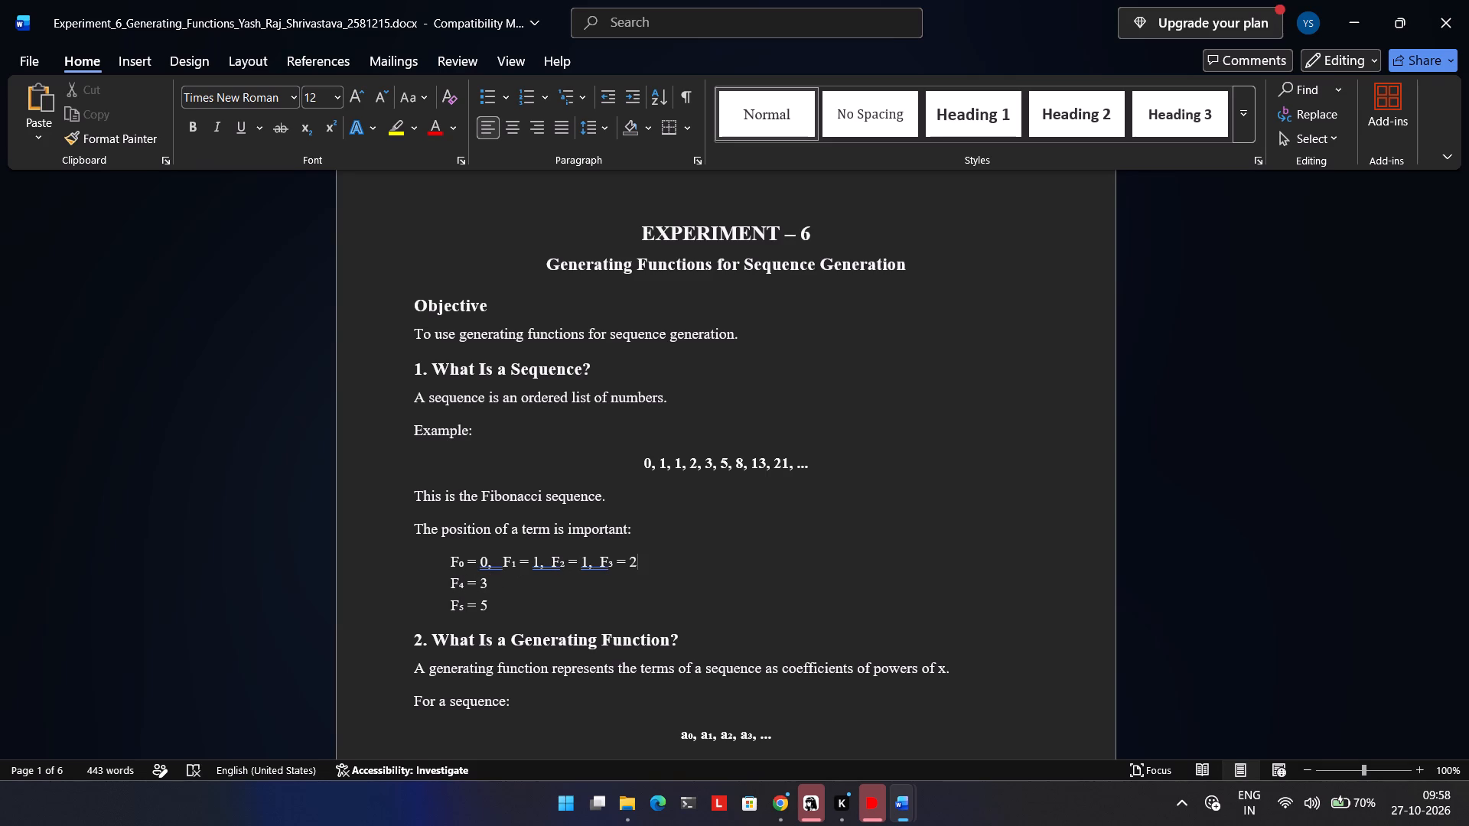
key("Up")
key("Down")
key("Down")
key("Left")
key("Left")
key("Left")
key("Left")
key("Left")
key("Left")
key("BackSpace")
key("BackSpace")
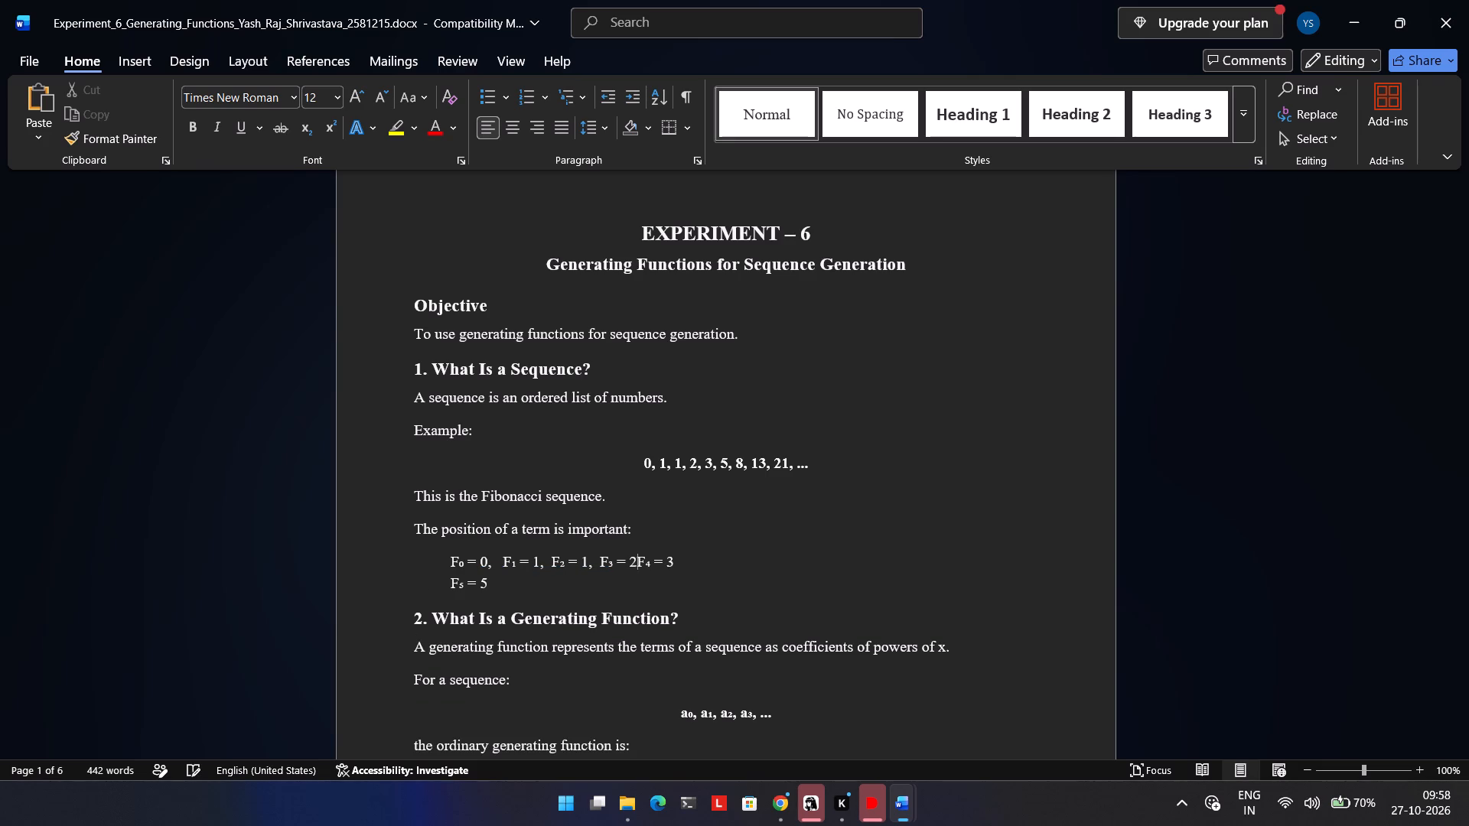
type(",")
key("space")
key("space")
Join "F₅ = 5" onto the line ending "F₄ = 3", separated by a comma and two spaces.
key("Right")
key("Down")
key("Left")
key("Left")
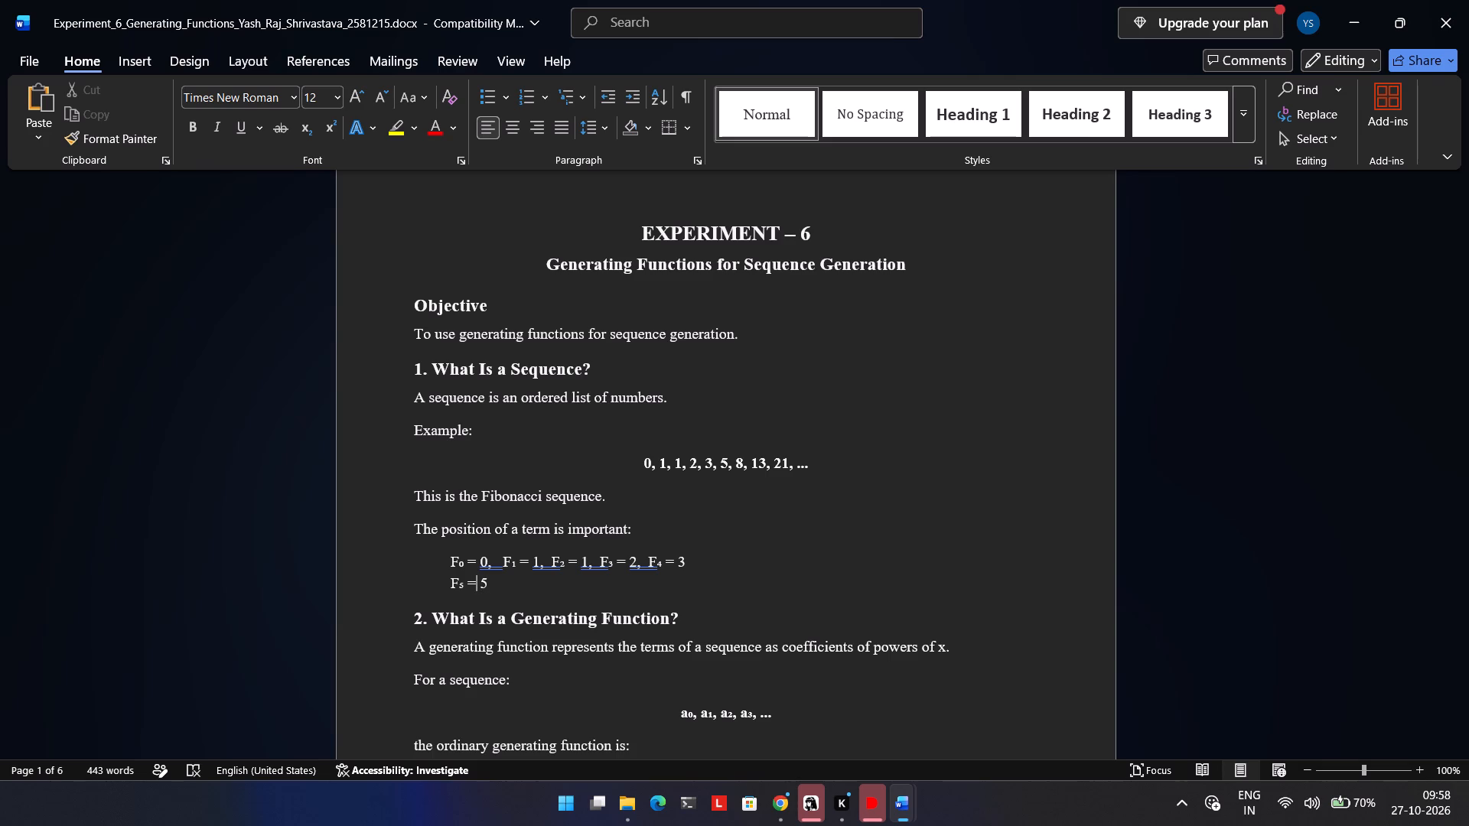
key("Left")
key("Left")
key("Left")
key("Left")
key("BackSpace")
key("BackSpace")
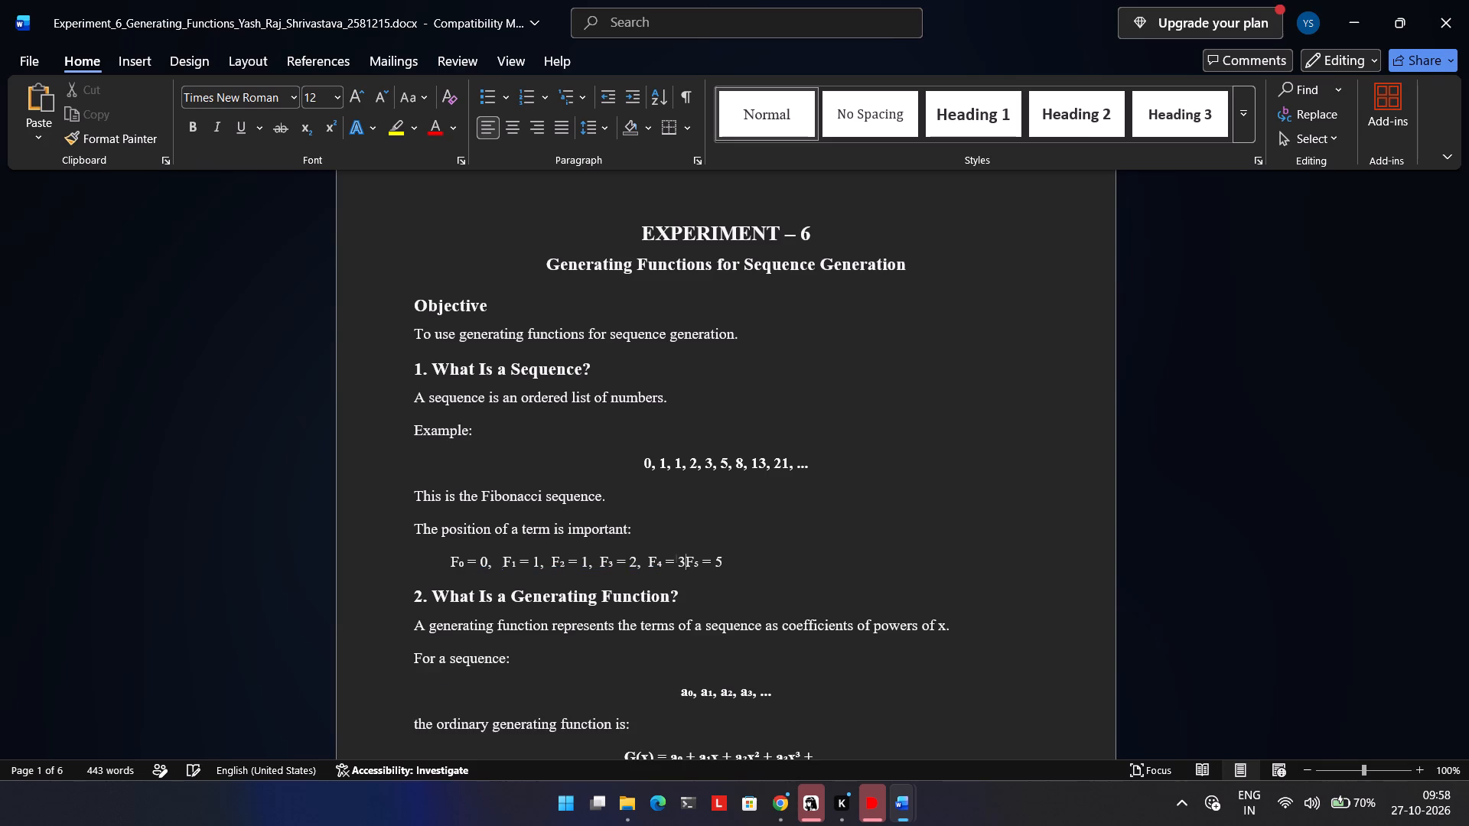
type(",")
key("space")
key("space")
Examine the page layout and page breaks of the whole Experiment 6 document, from the opening section to the exercises.
scroll(537, 616, "down", 3)
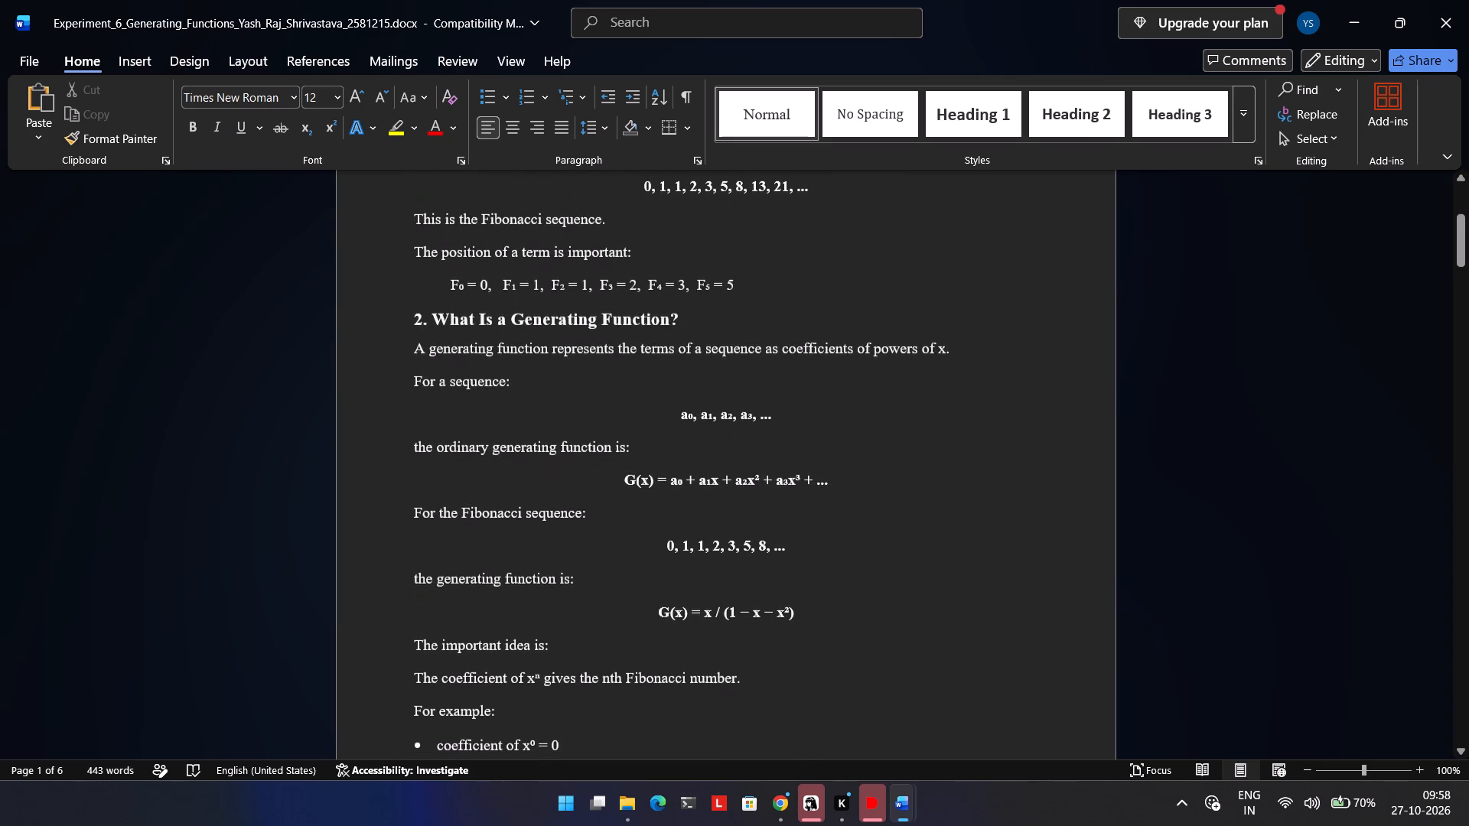
scroll(767, 544, "down", 1)
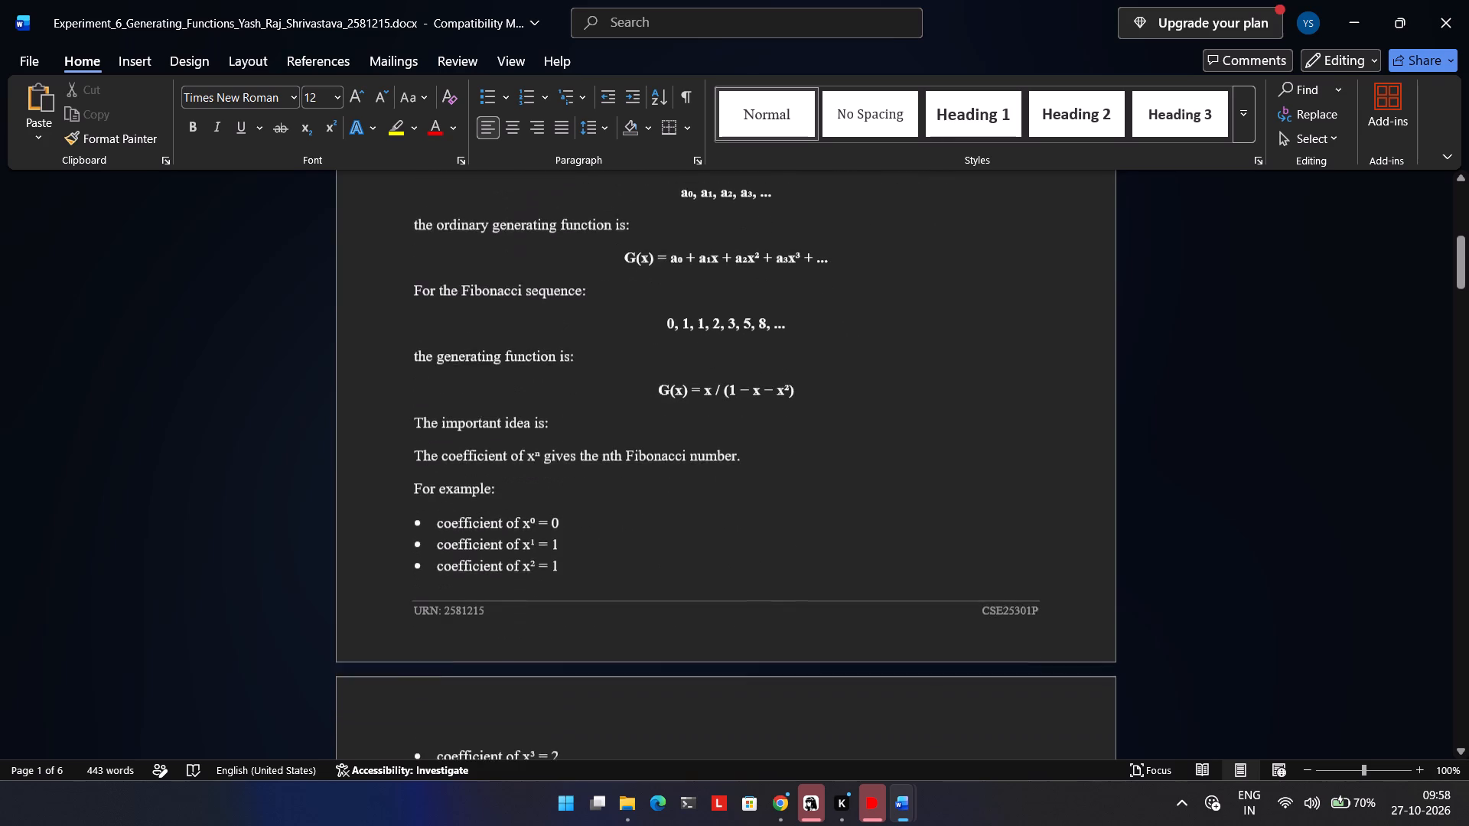
scroll(767, 544, "down", 2)
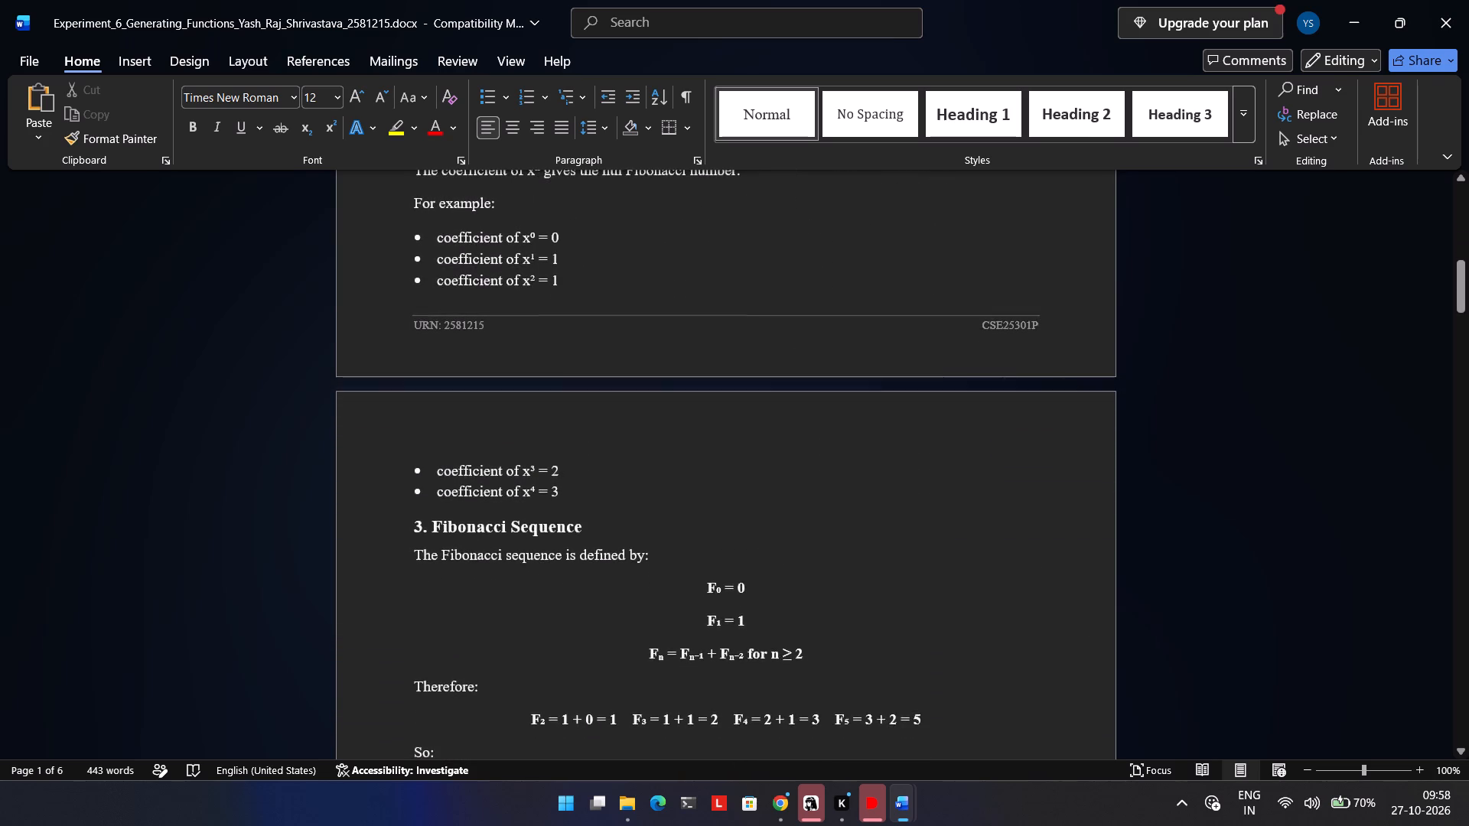
scroll(718, 548, "down", 1)
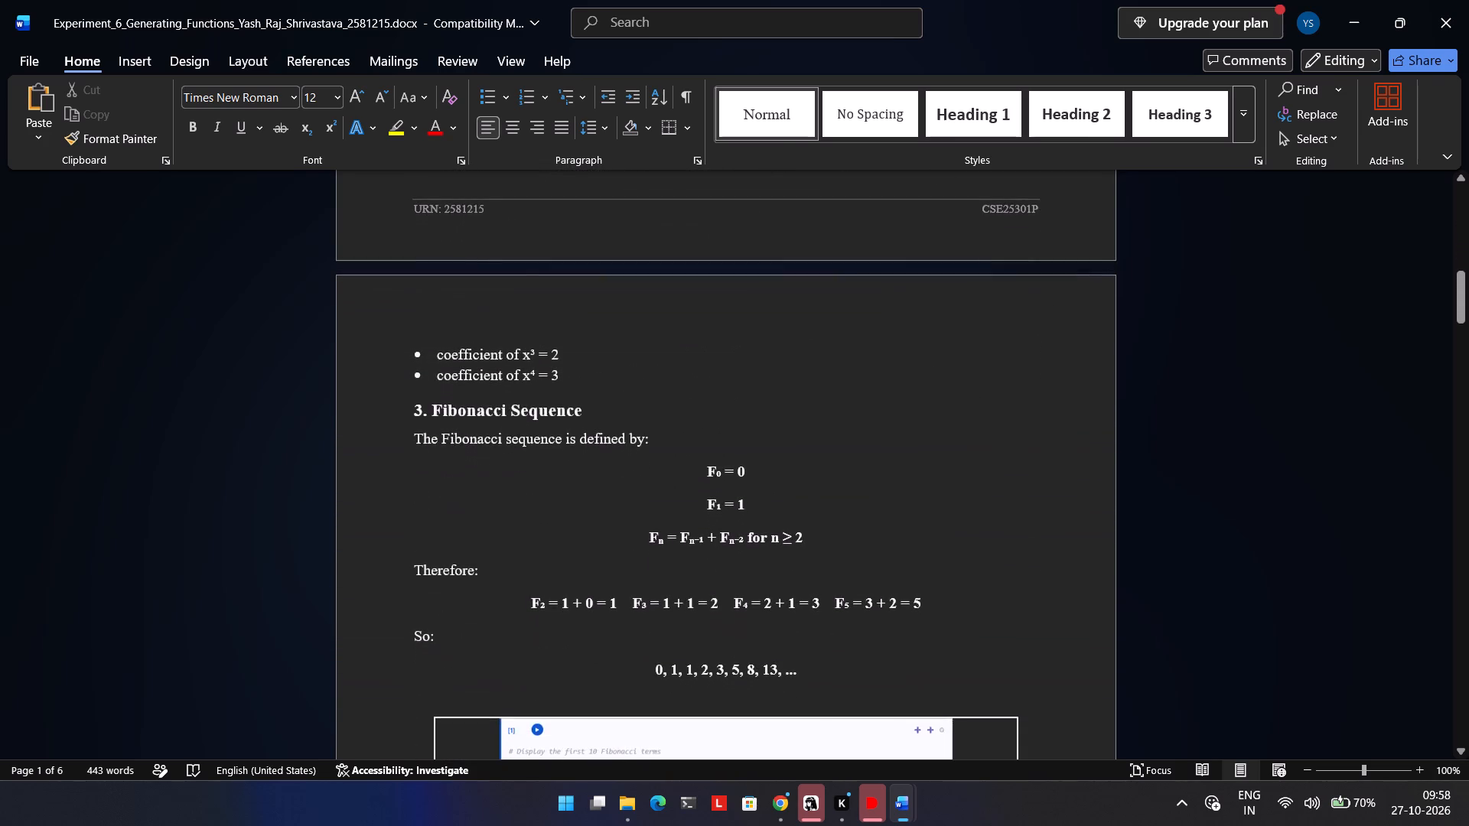
scroll(718, 548, "down", 2)
scroll(718, 548, "down", 4, "ctrl")
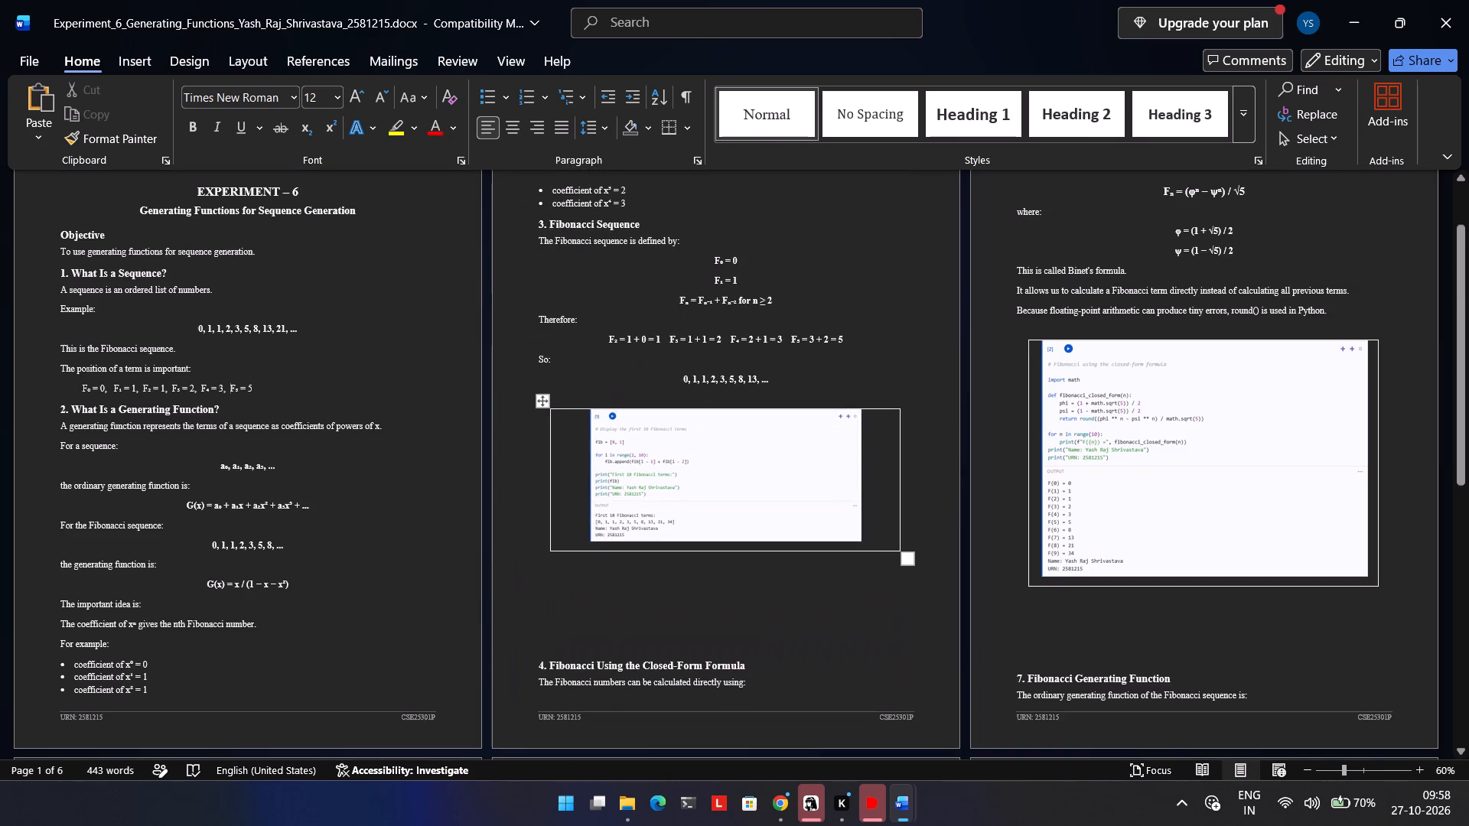
scroll(715, 395, "up", 2)
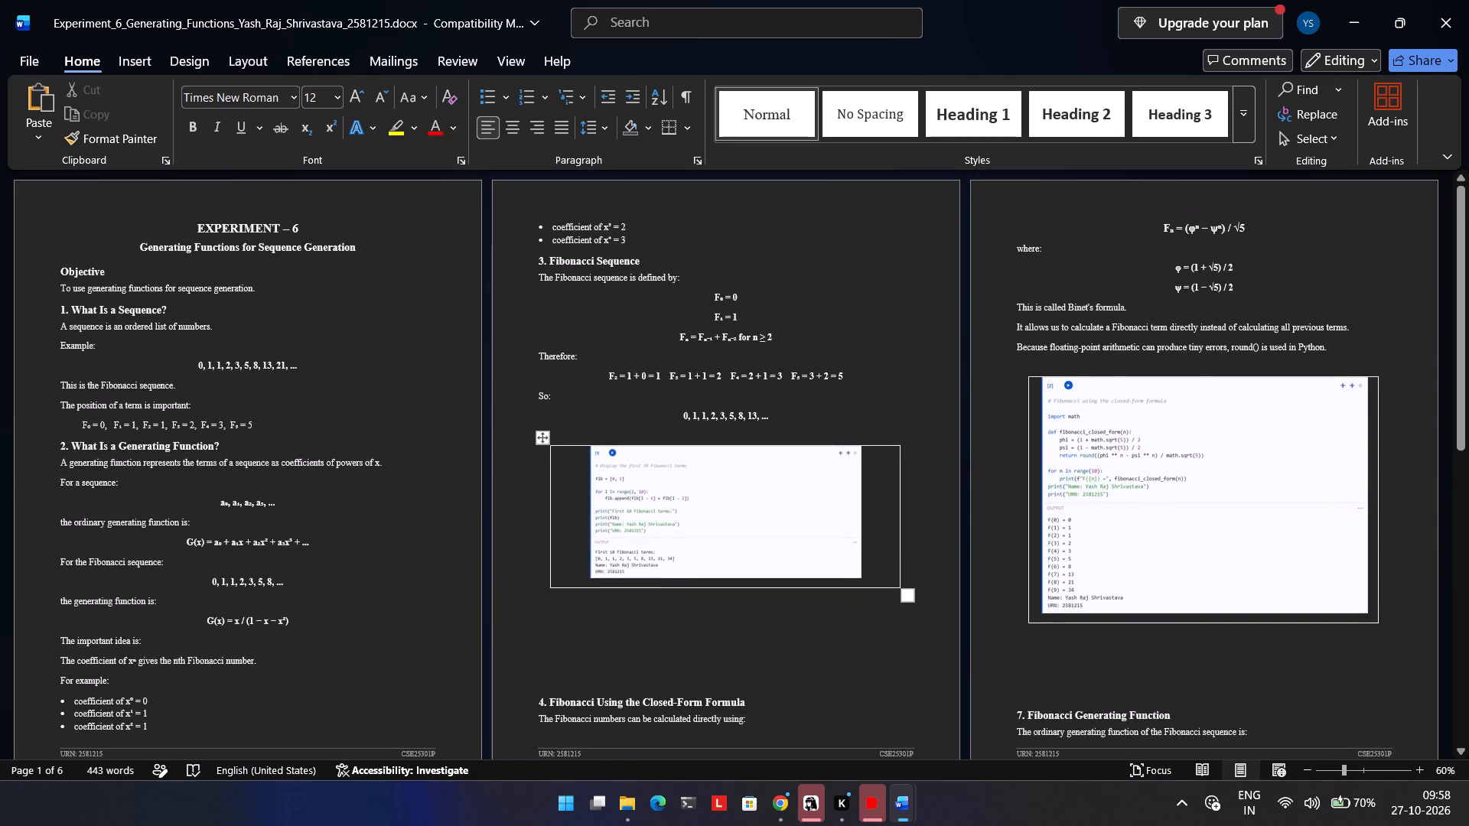
scroll(715, 395, "up", 1)
scroll(715, 395, "down", 5, "ctrl")
scroll(782, 495, "up", 4, "ctrl")
scroll(782, 495, "down", 4)
scroll(782, 495, "down", 2, "ctrl")
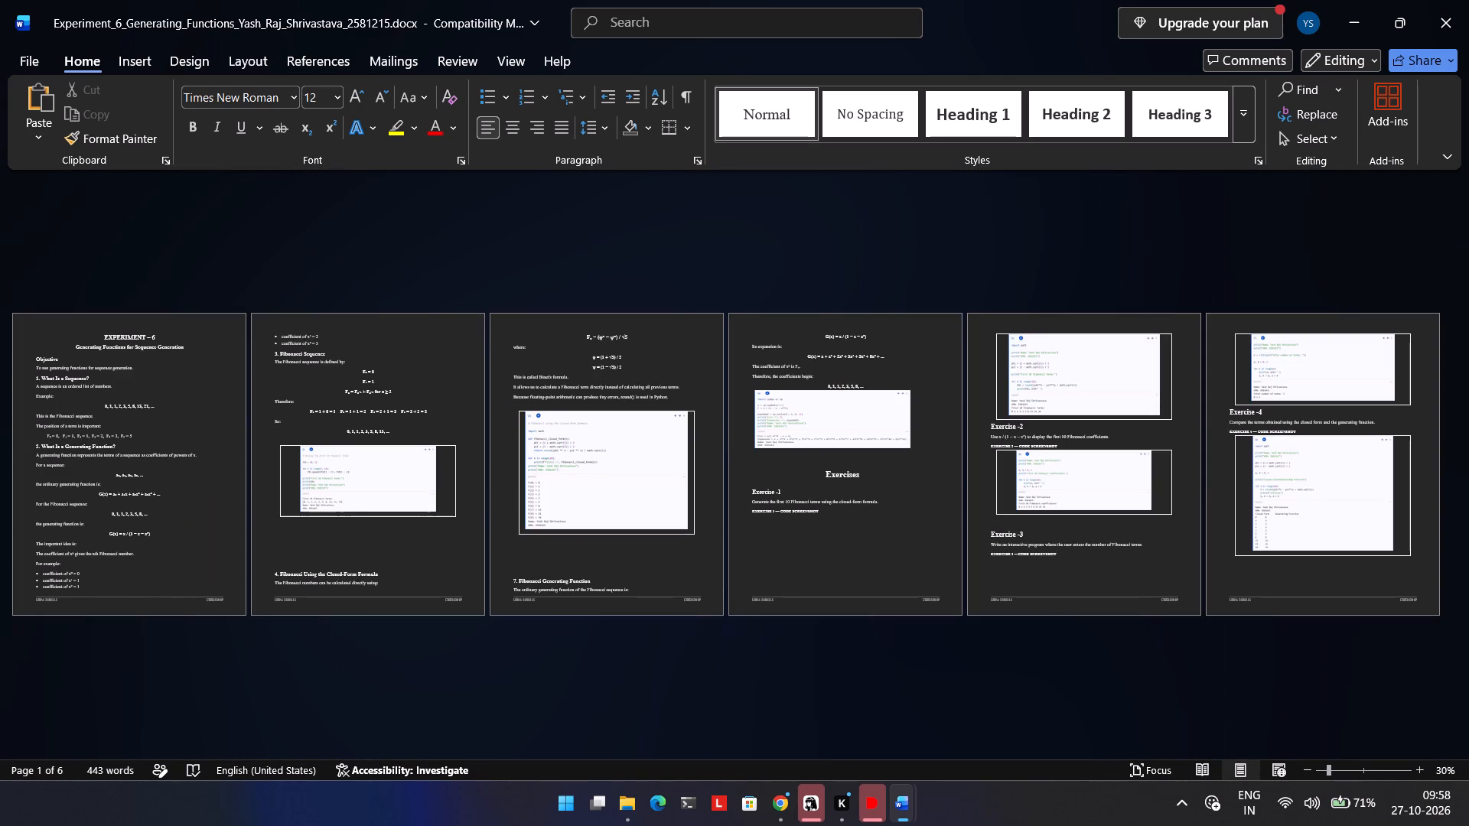
Undo the edits that joined the Fibonacci terms F₀ to F₅, back to one term per line.
key("ctrl+z")
key("ctrl+z")
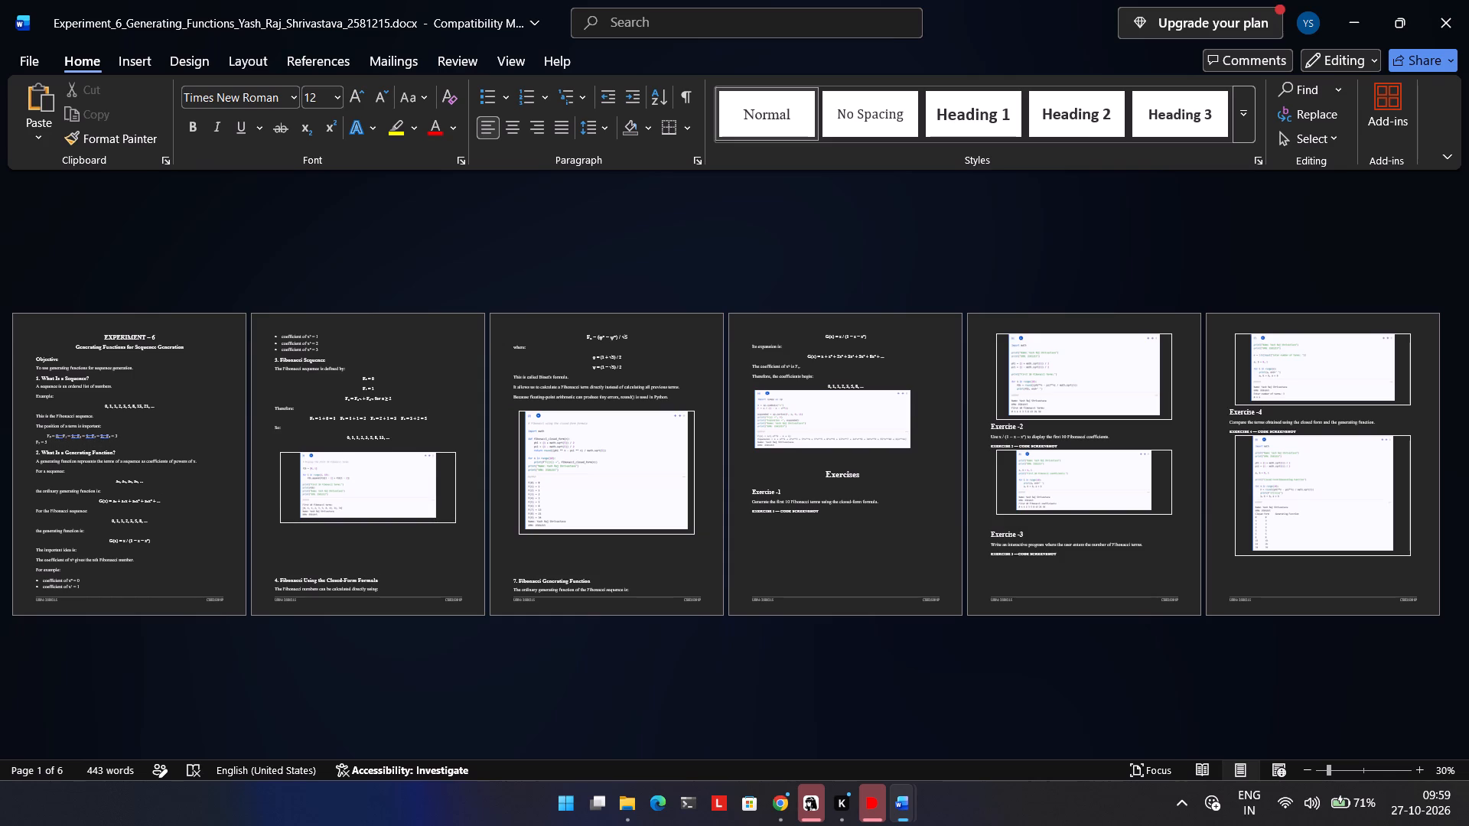
key("ctrl+z")
key("ctrl+z")
key("ctrl+z")
key("ctrl+z")
key("ctrl+z")
key("ctrl+z")
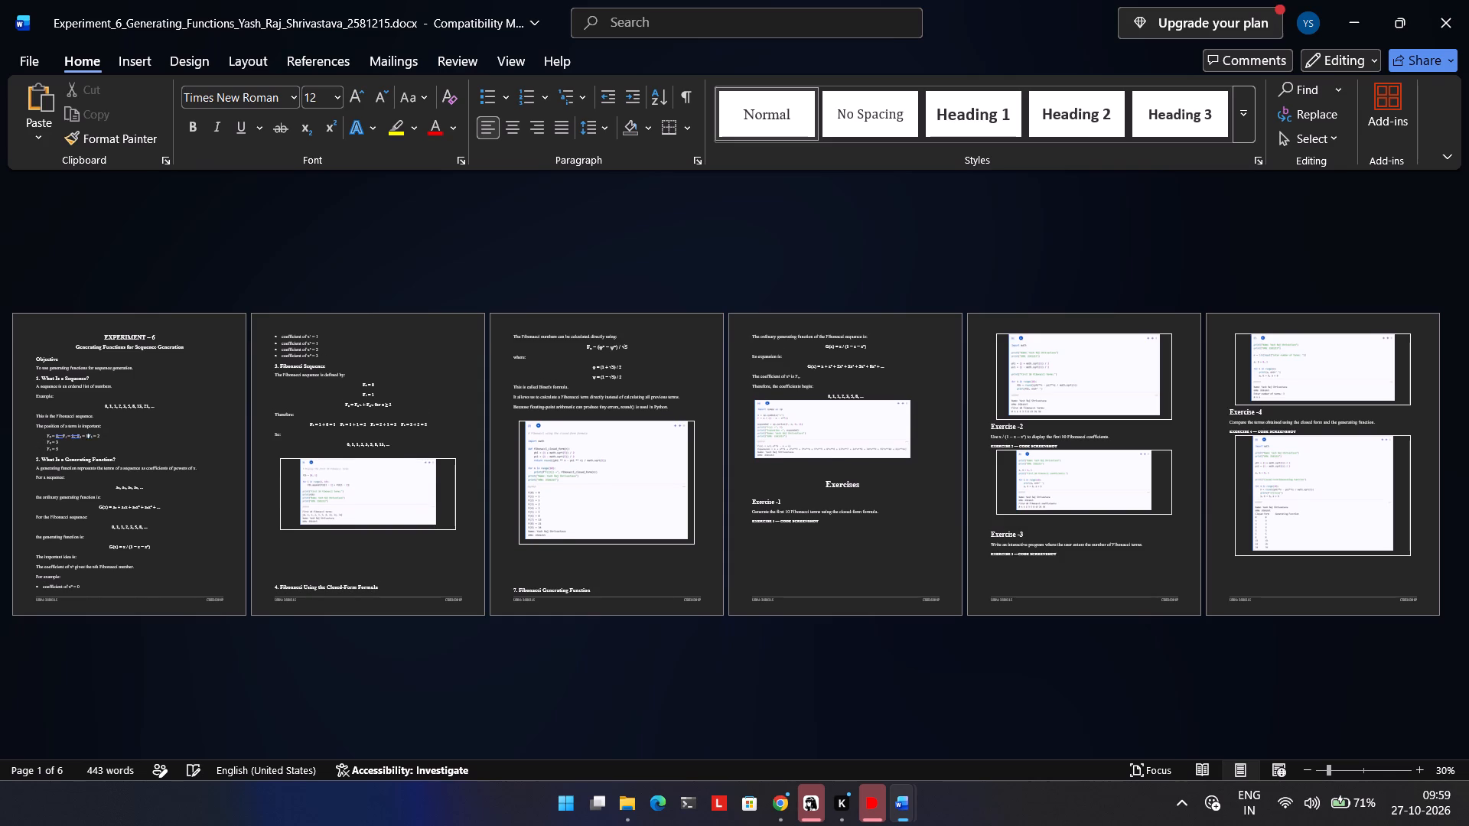
key("ctrl+z")
key("ctrl+z")
key("ctrl+z")
key("ctrl+z")
key("ctrl+z")
key("ctrl+z")
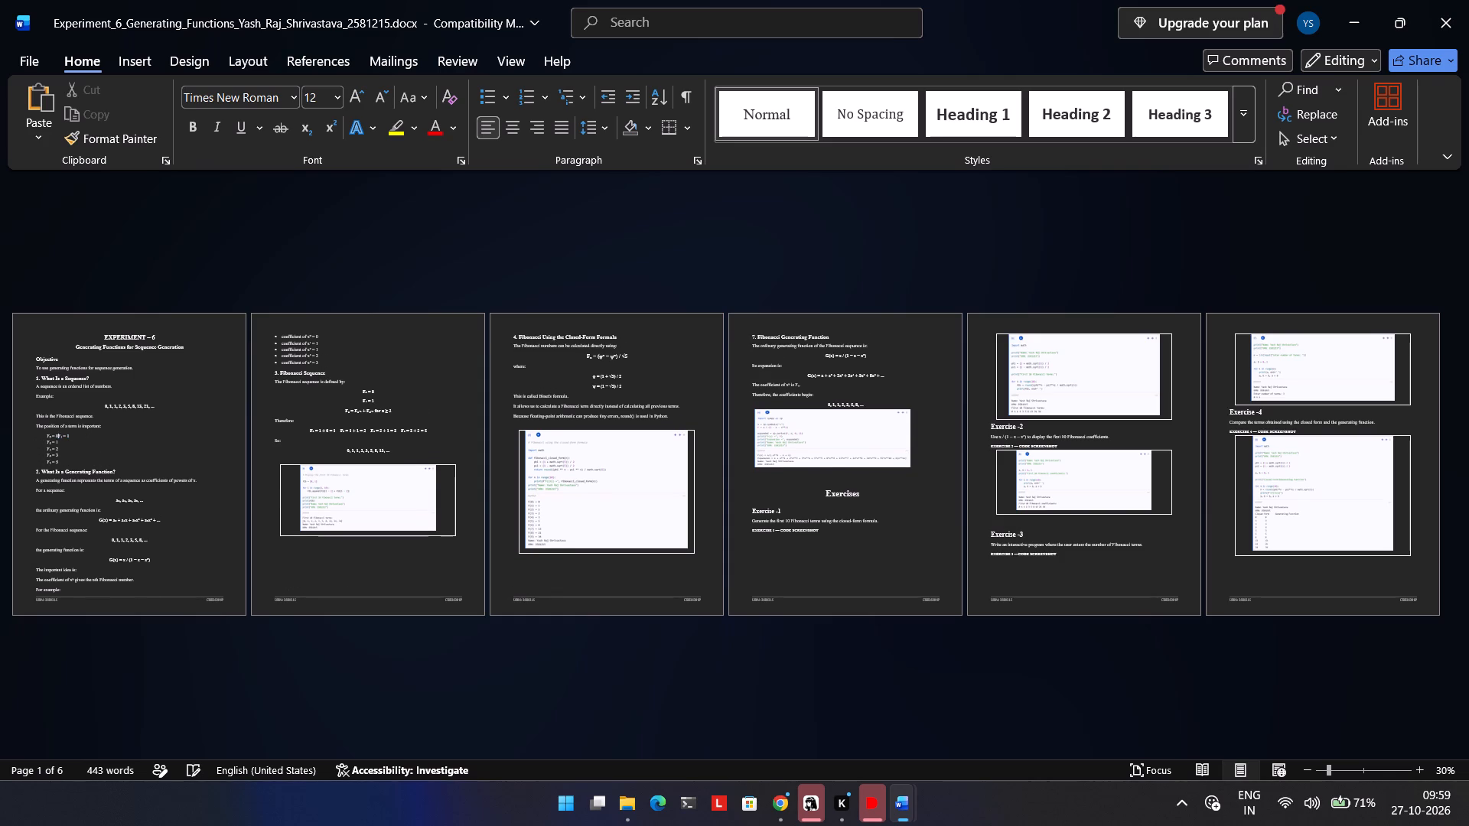
key("ctrl+z")
key("ctrl+z")
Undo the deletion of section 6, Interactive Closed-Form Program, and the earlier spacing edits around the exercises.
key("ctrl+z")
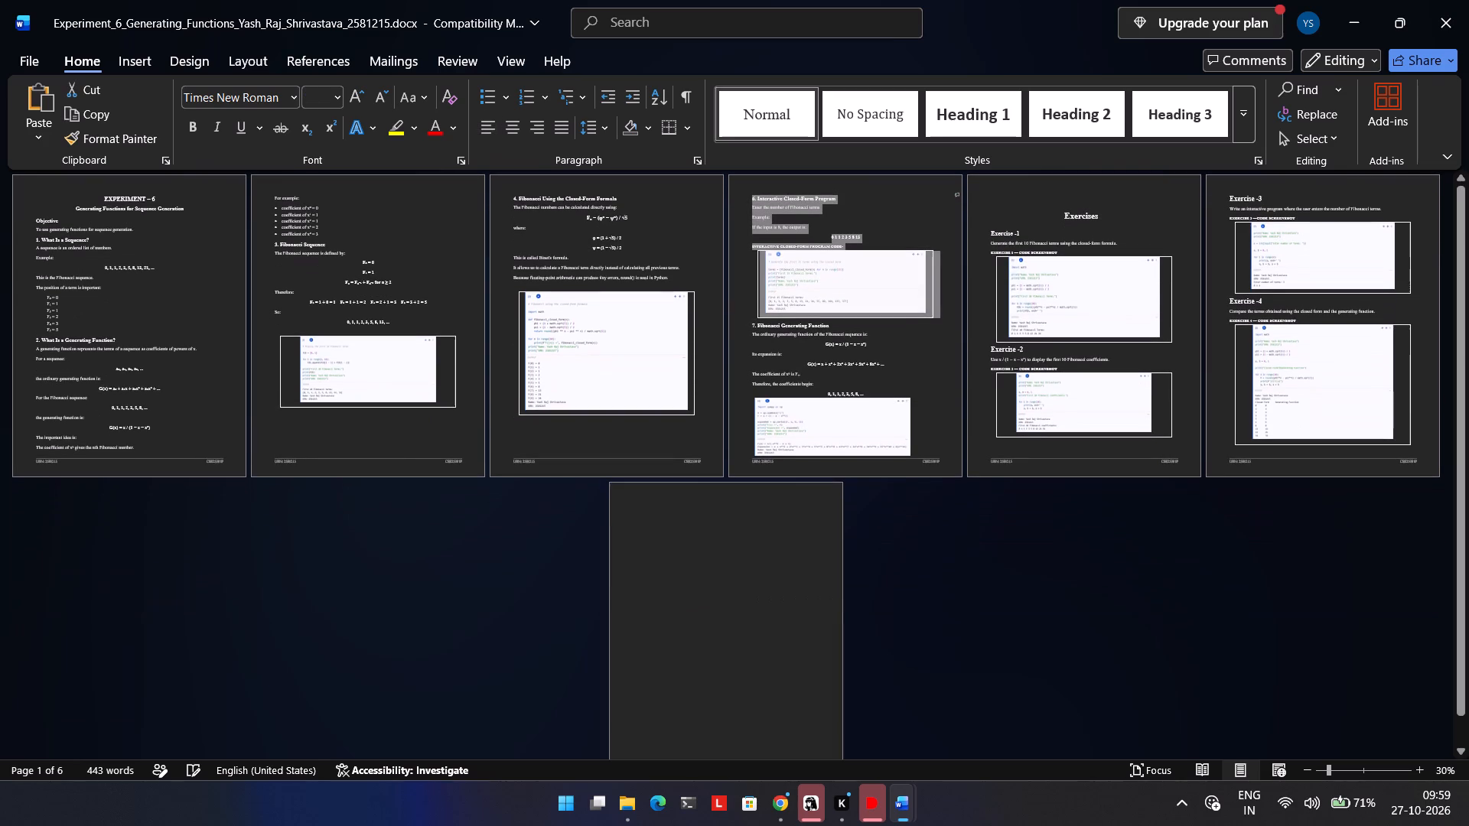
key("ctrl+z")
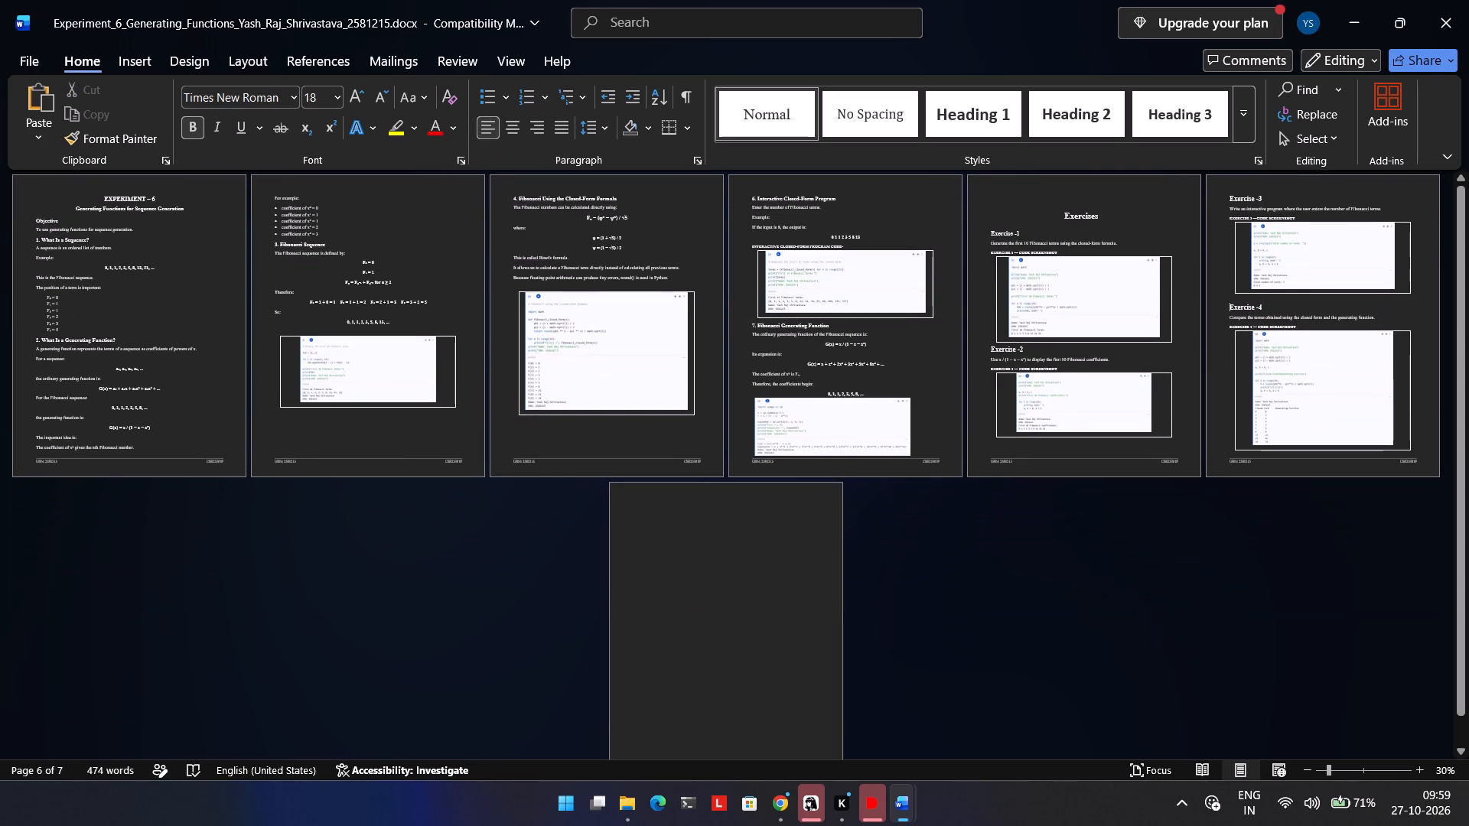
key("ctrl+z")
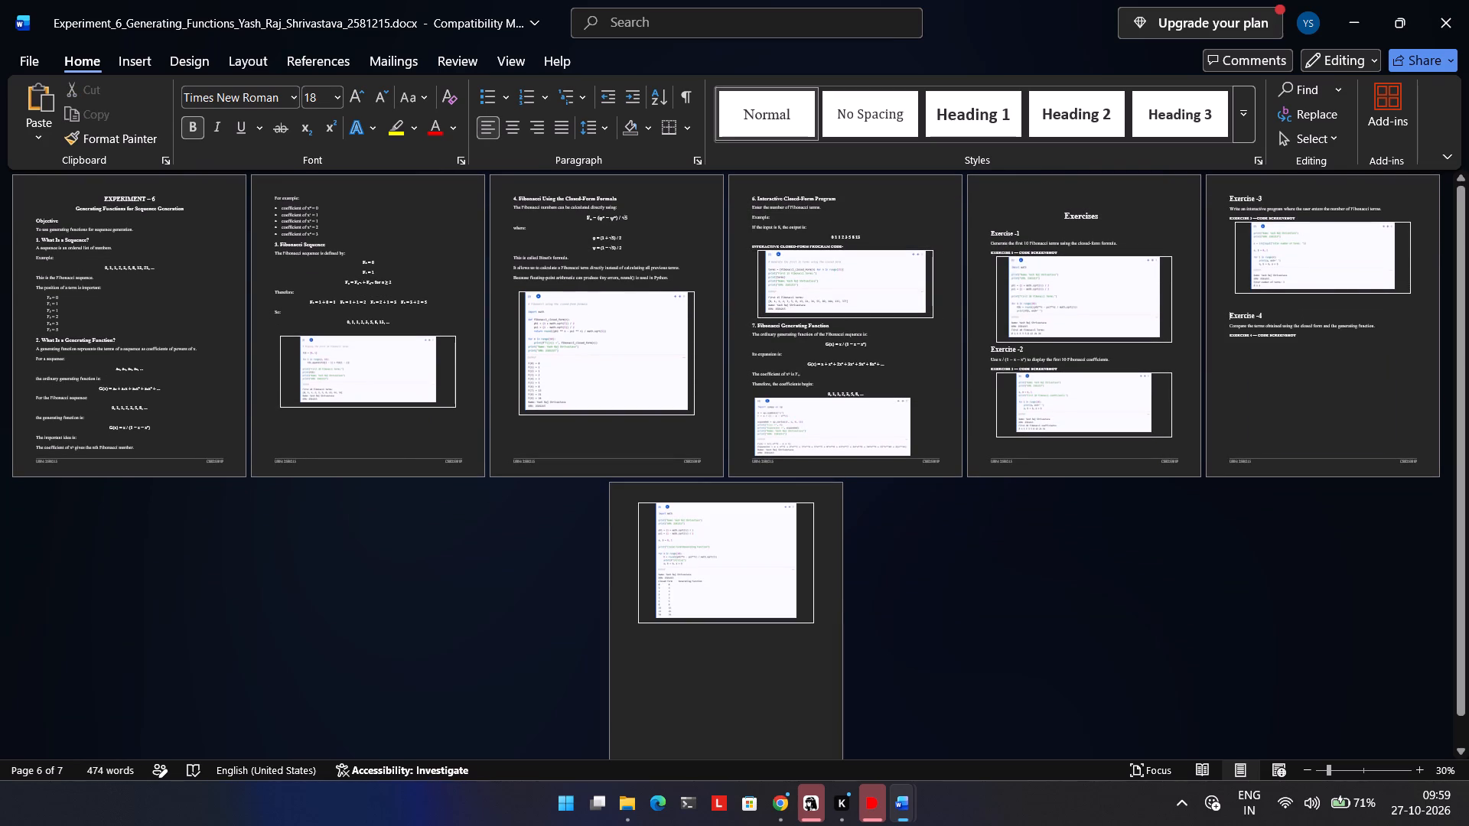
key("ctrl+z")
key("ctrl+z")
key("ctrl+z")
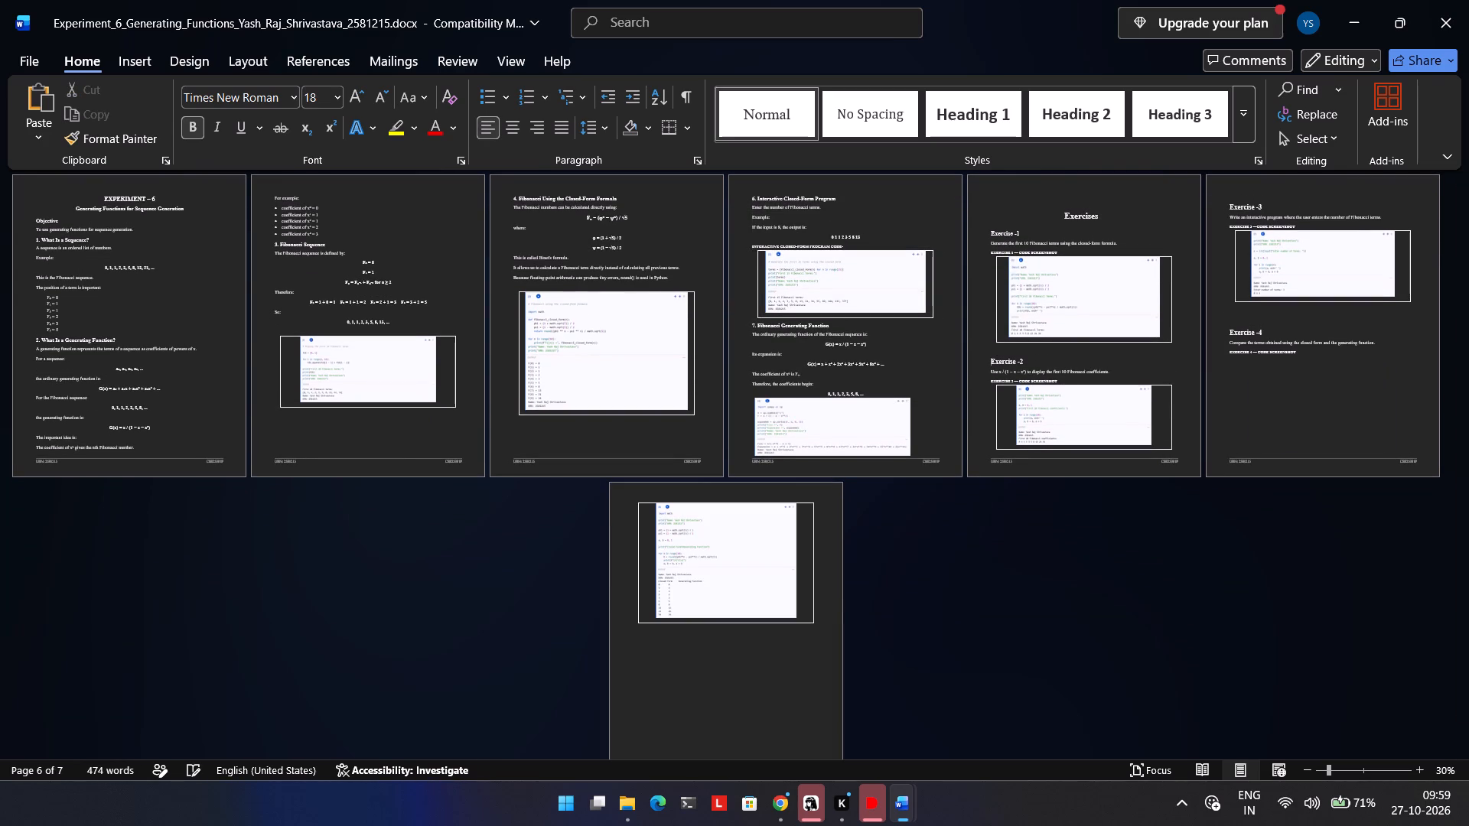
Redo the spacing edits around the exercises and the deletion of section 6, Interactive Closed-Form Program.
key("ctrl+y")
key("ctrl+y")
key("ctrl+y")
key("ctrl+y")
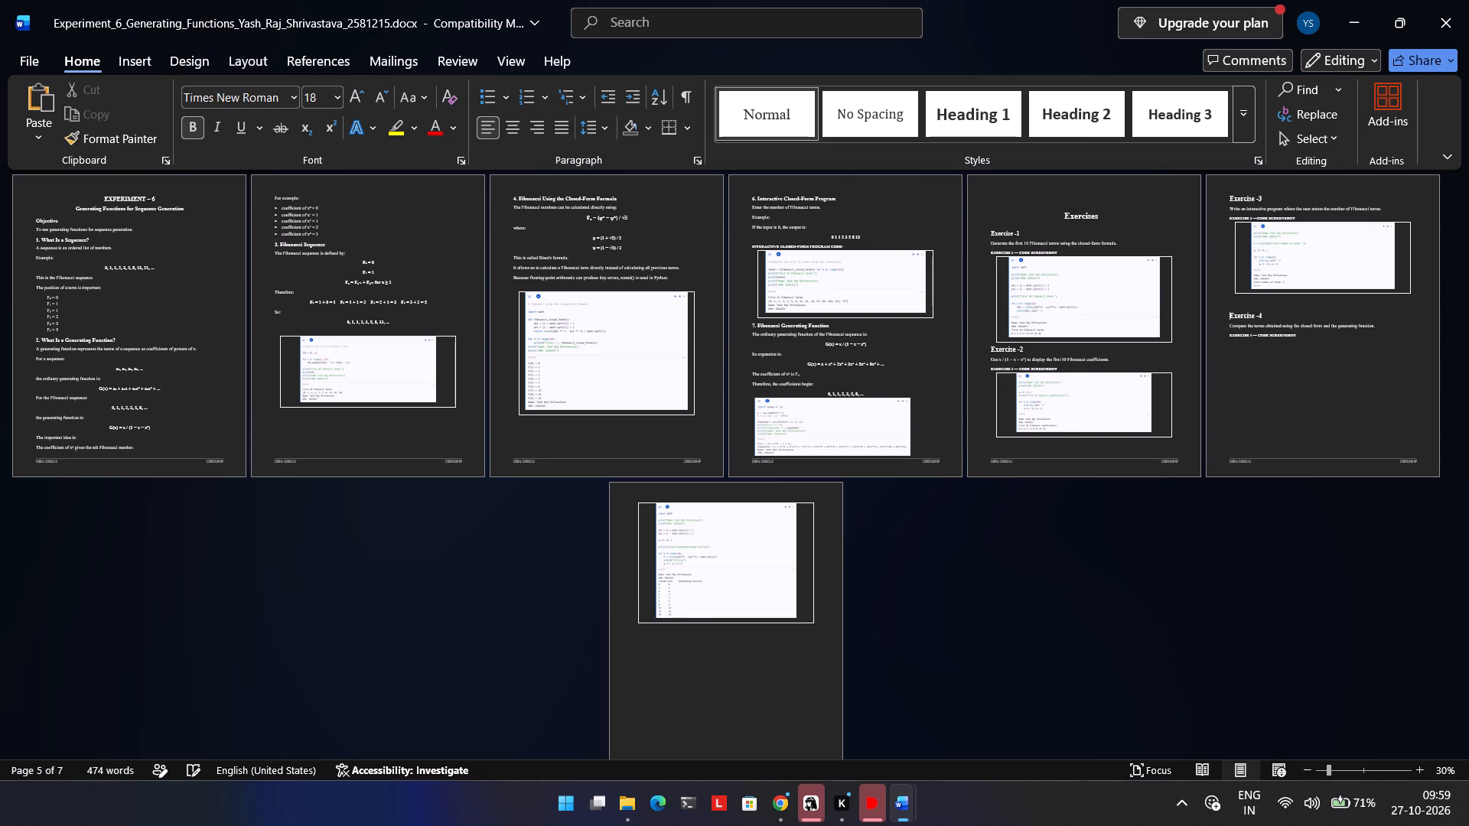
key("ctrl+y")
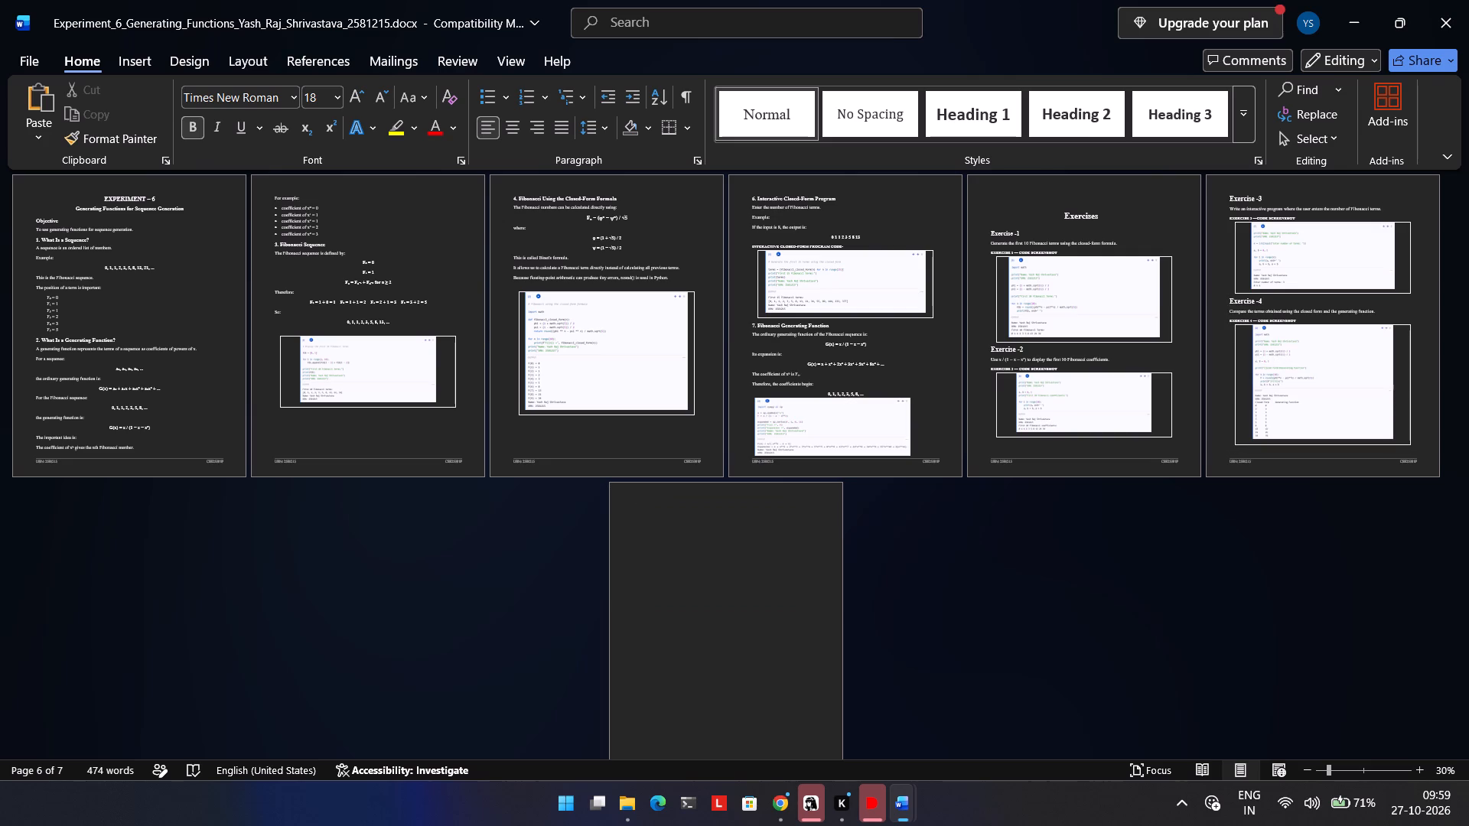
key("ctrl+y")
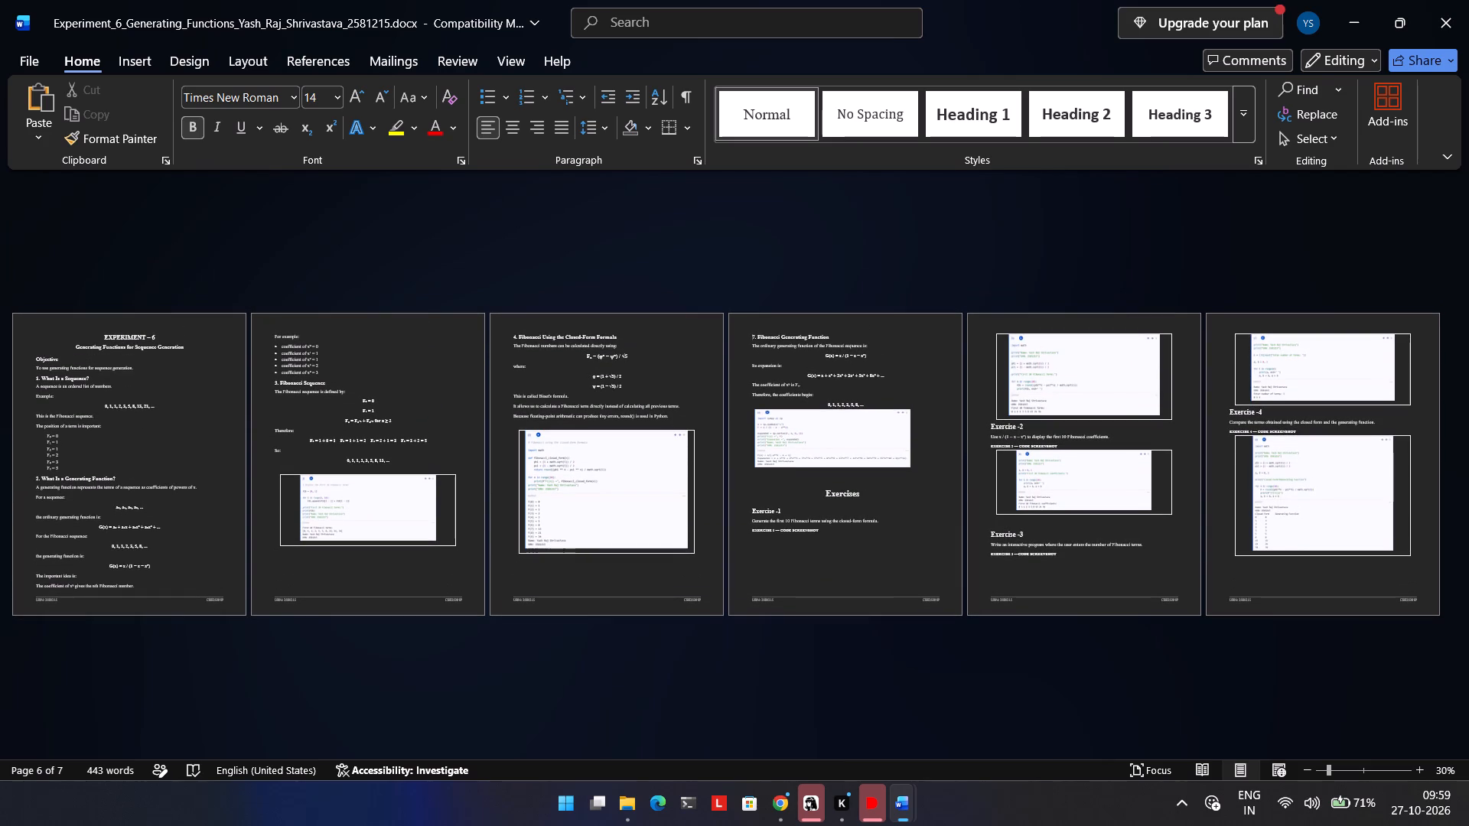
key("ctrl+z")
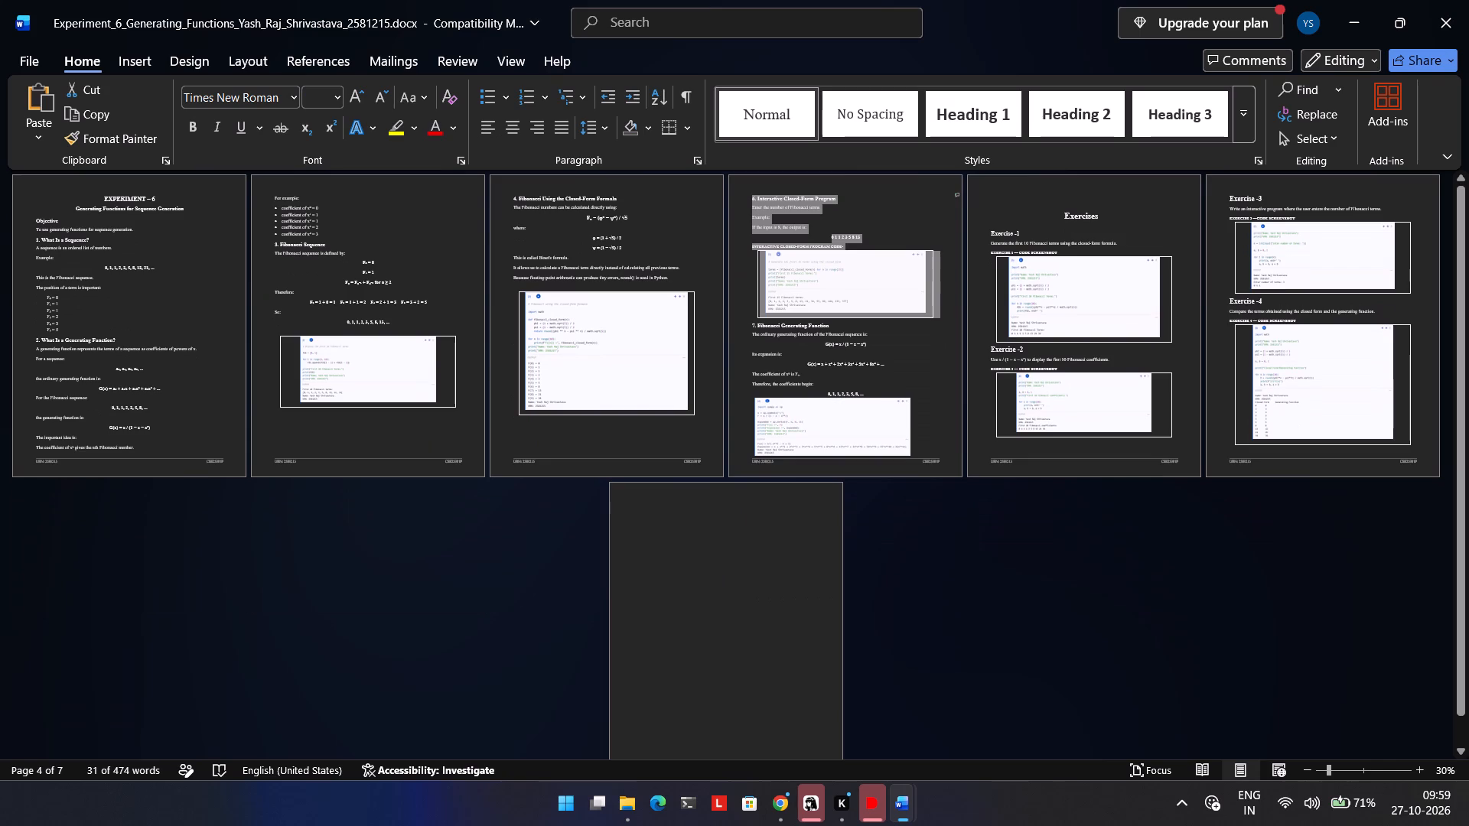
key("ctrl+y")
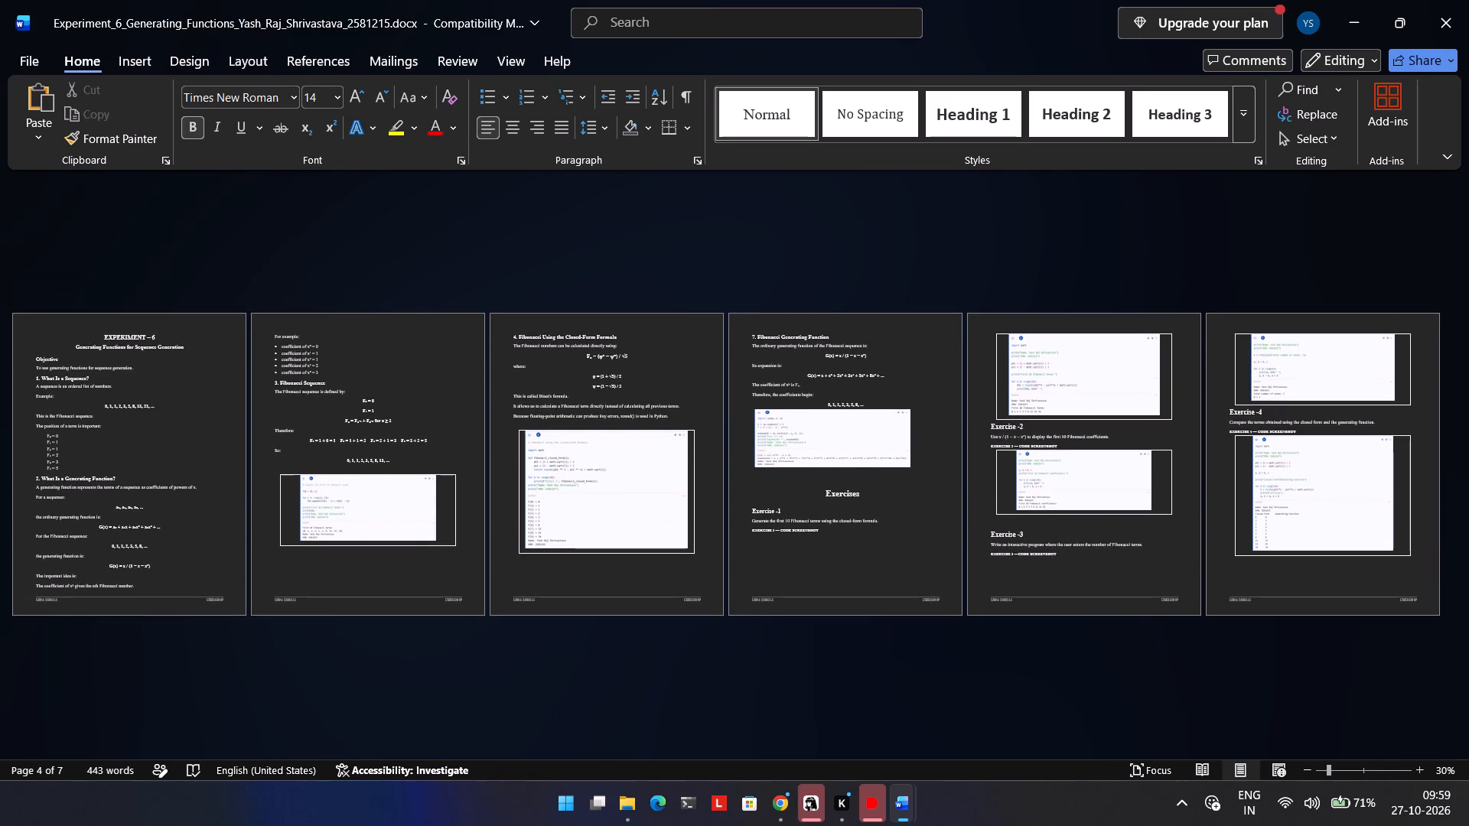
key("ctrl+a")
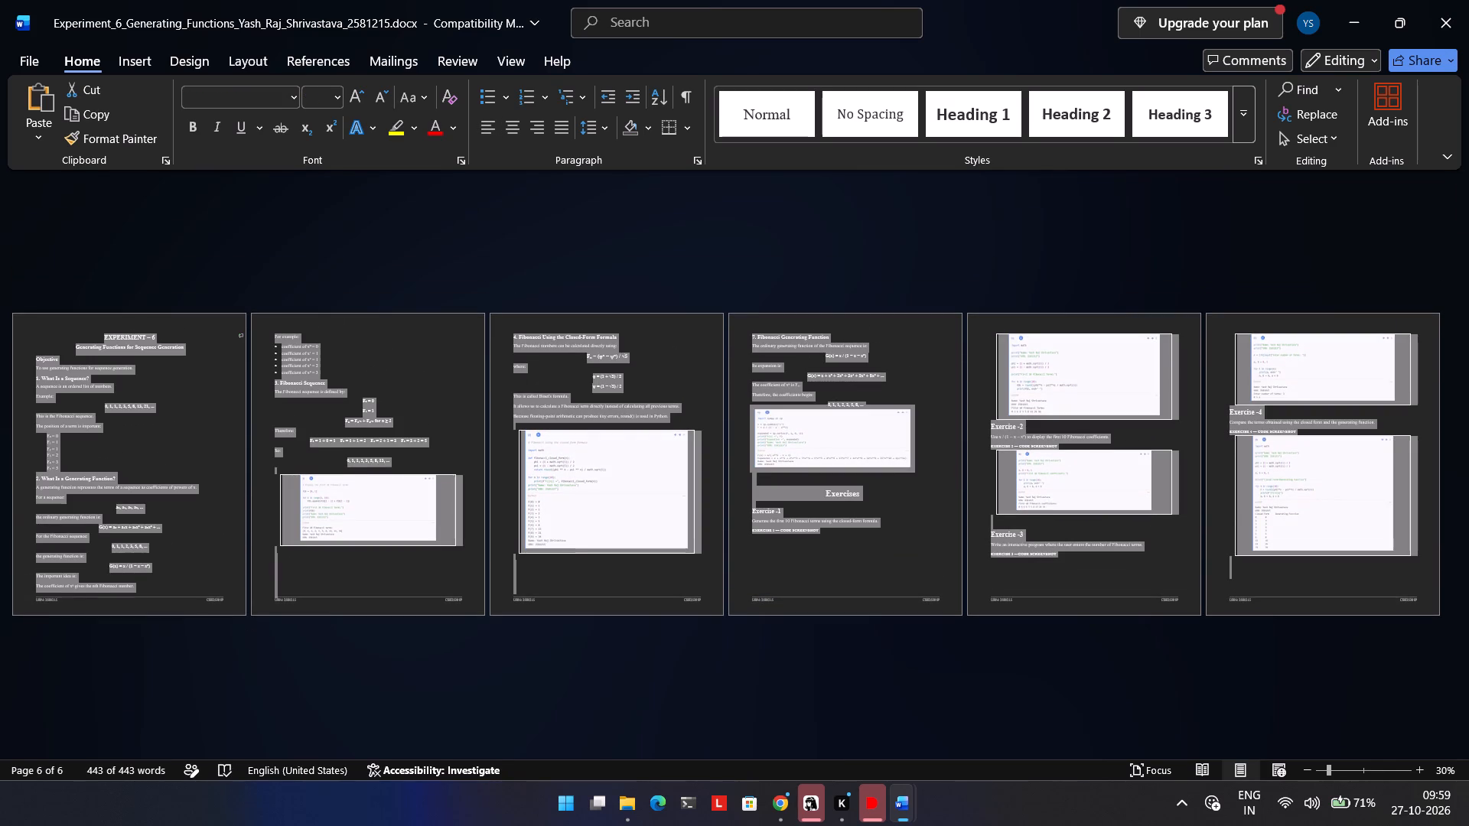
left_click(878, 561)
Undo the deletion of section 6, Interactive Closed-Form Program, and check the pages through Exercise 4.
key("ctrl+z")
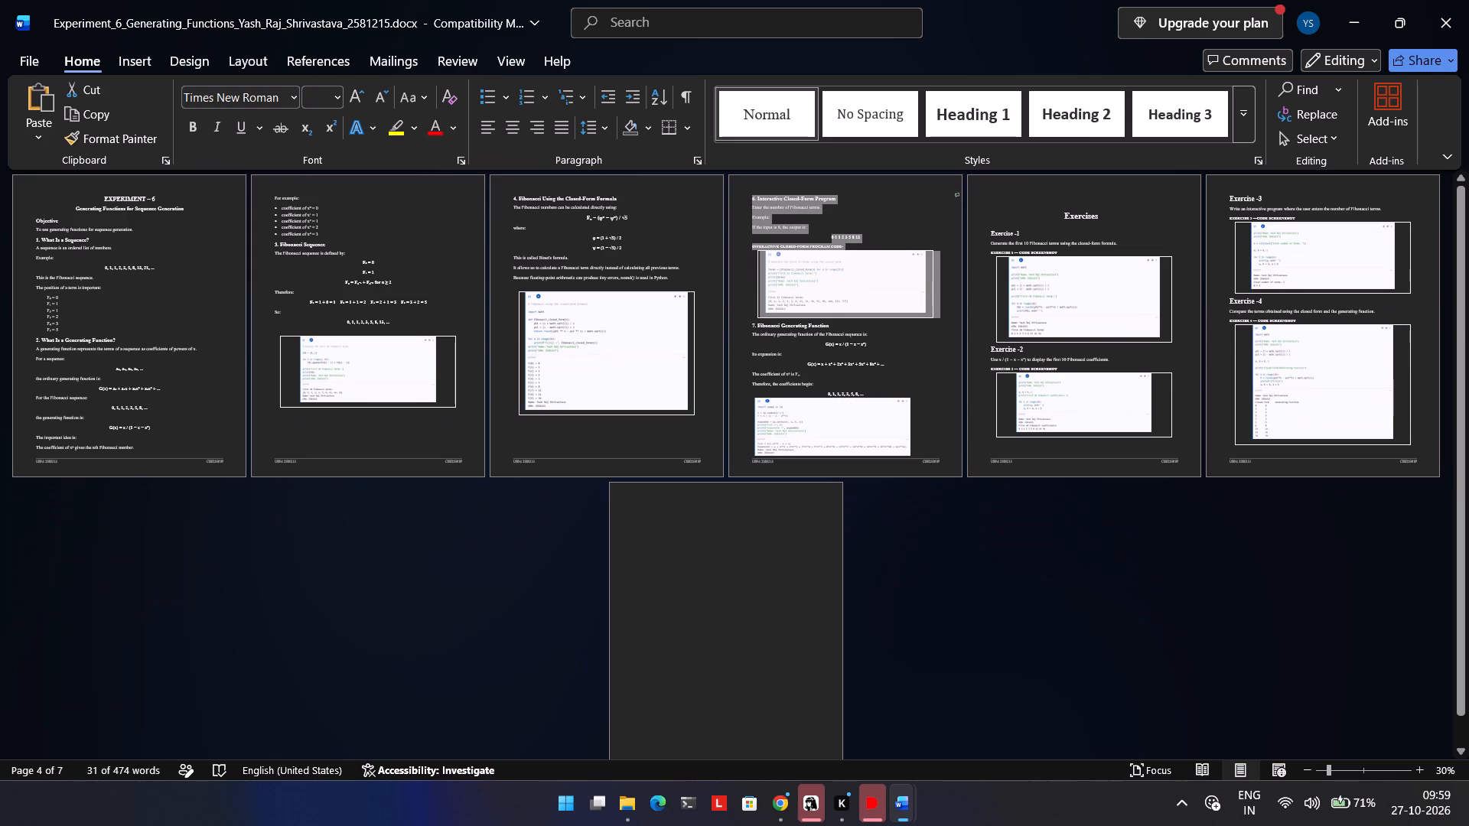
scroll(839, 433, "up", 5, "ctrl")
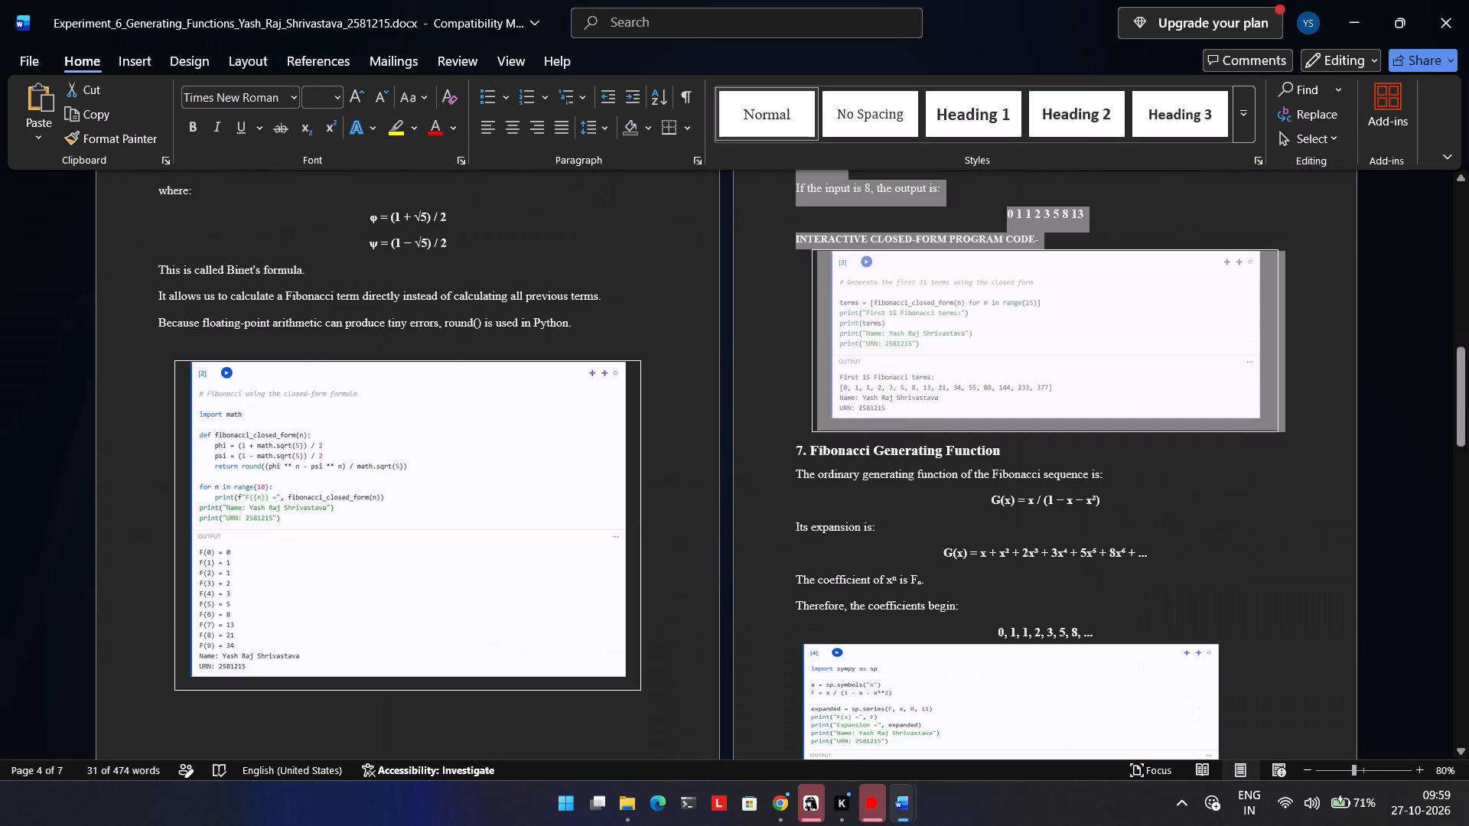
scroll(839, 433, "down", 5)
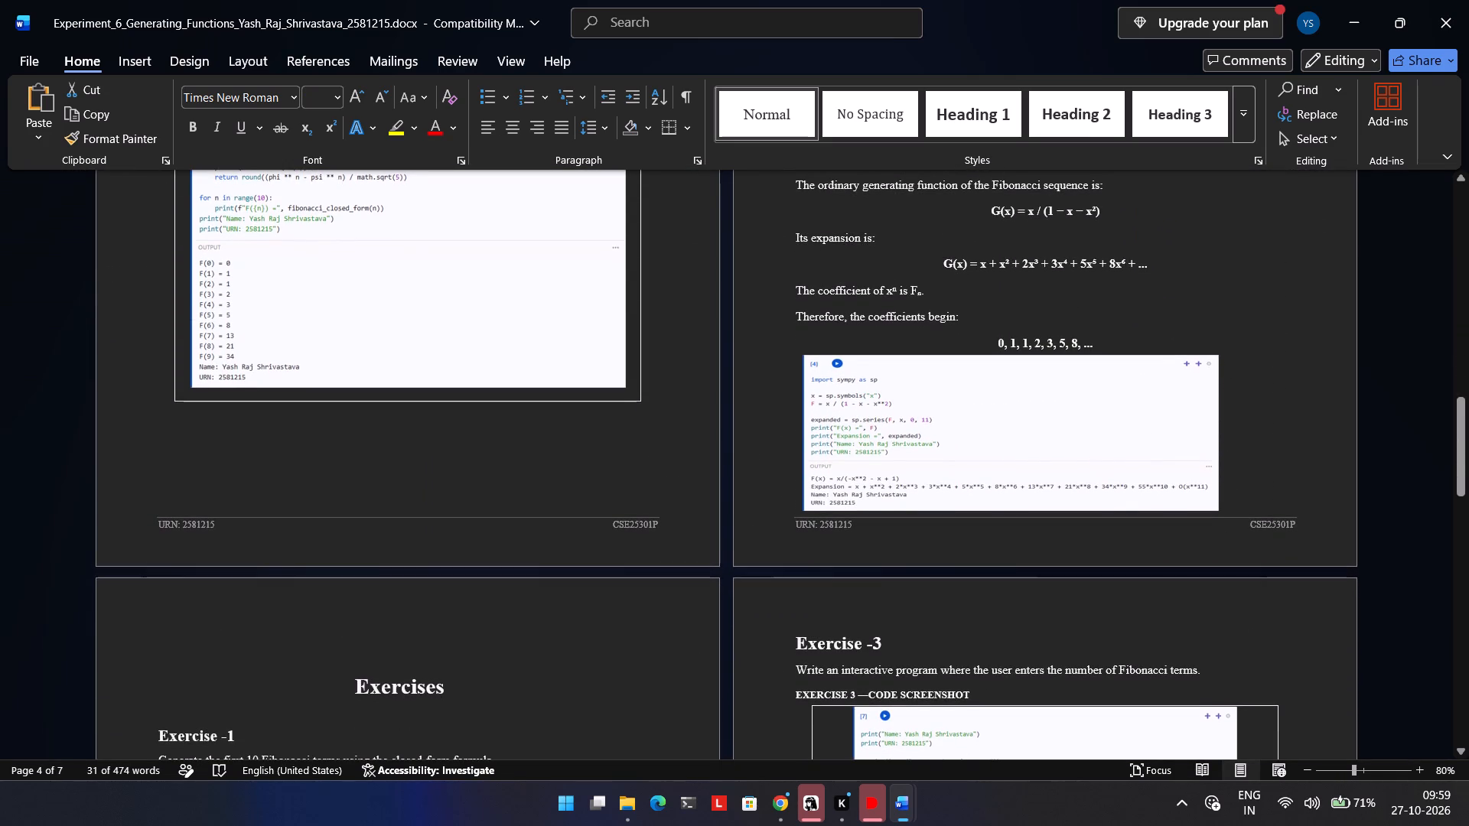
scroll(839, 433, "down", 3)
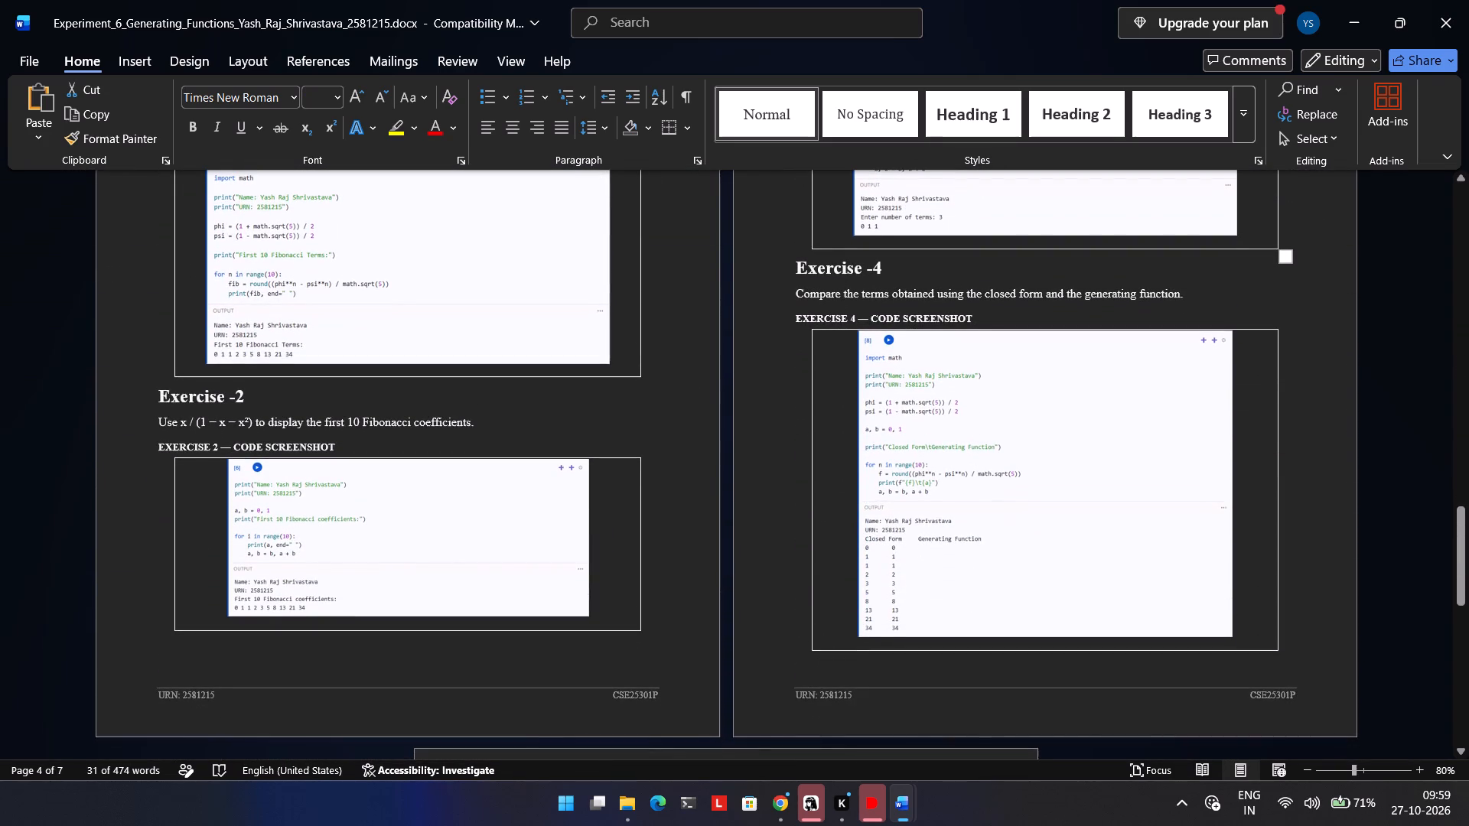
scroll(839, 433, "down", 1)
Replace the selected section 6, Interactive Closed-Form Program, with the characters "zyy".
key("z")
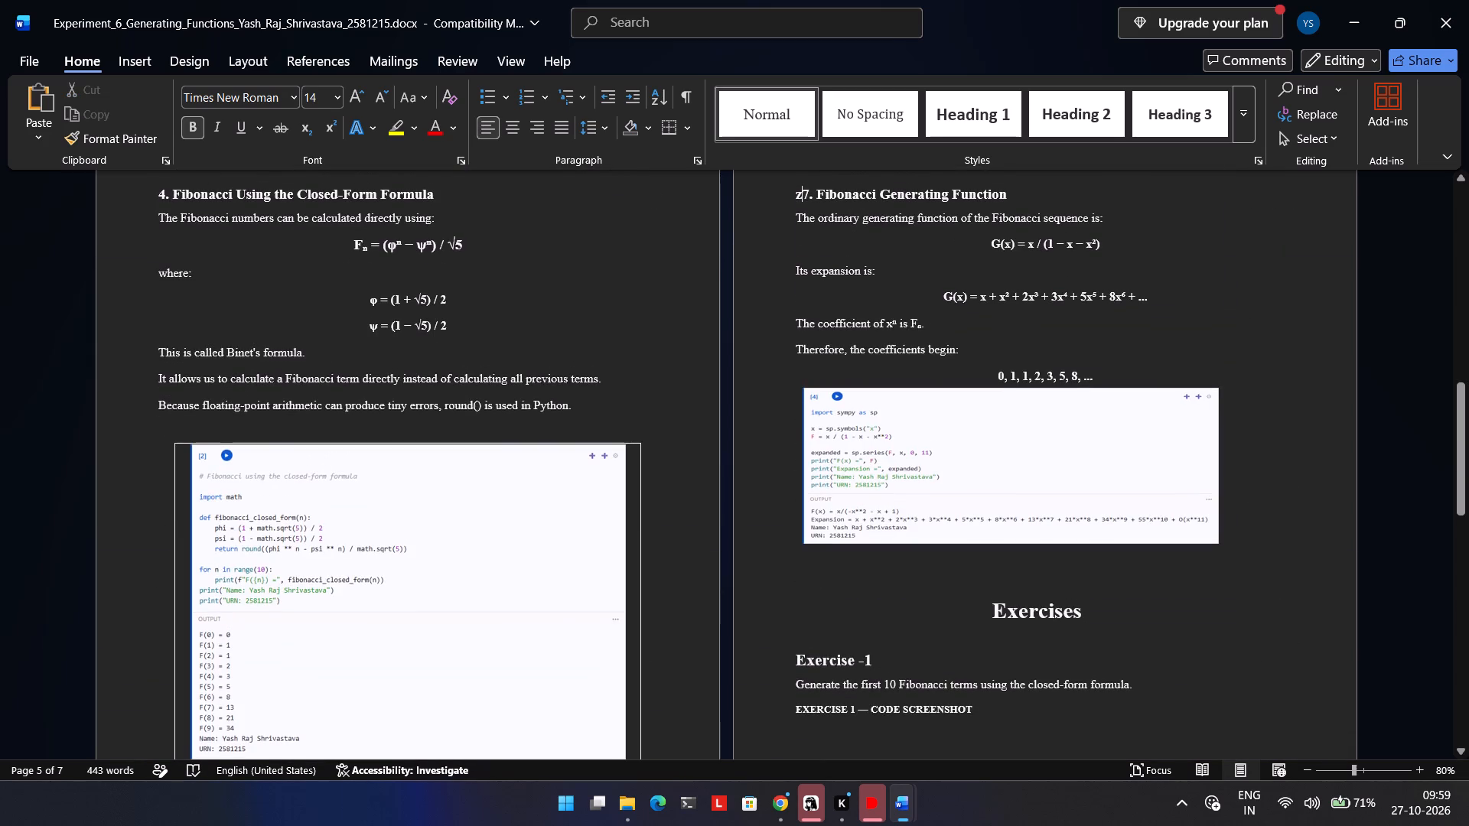
scroll(839, 433, "down", 6, "ctrl")
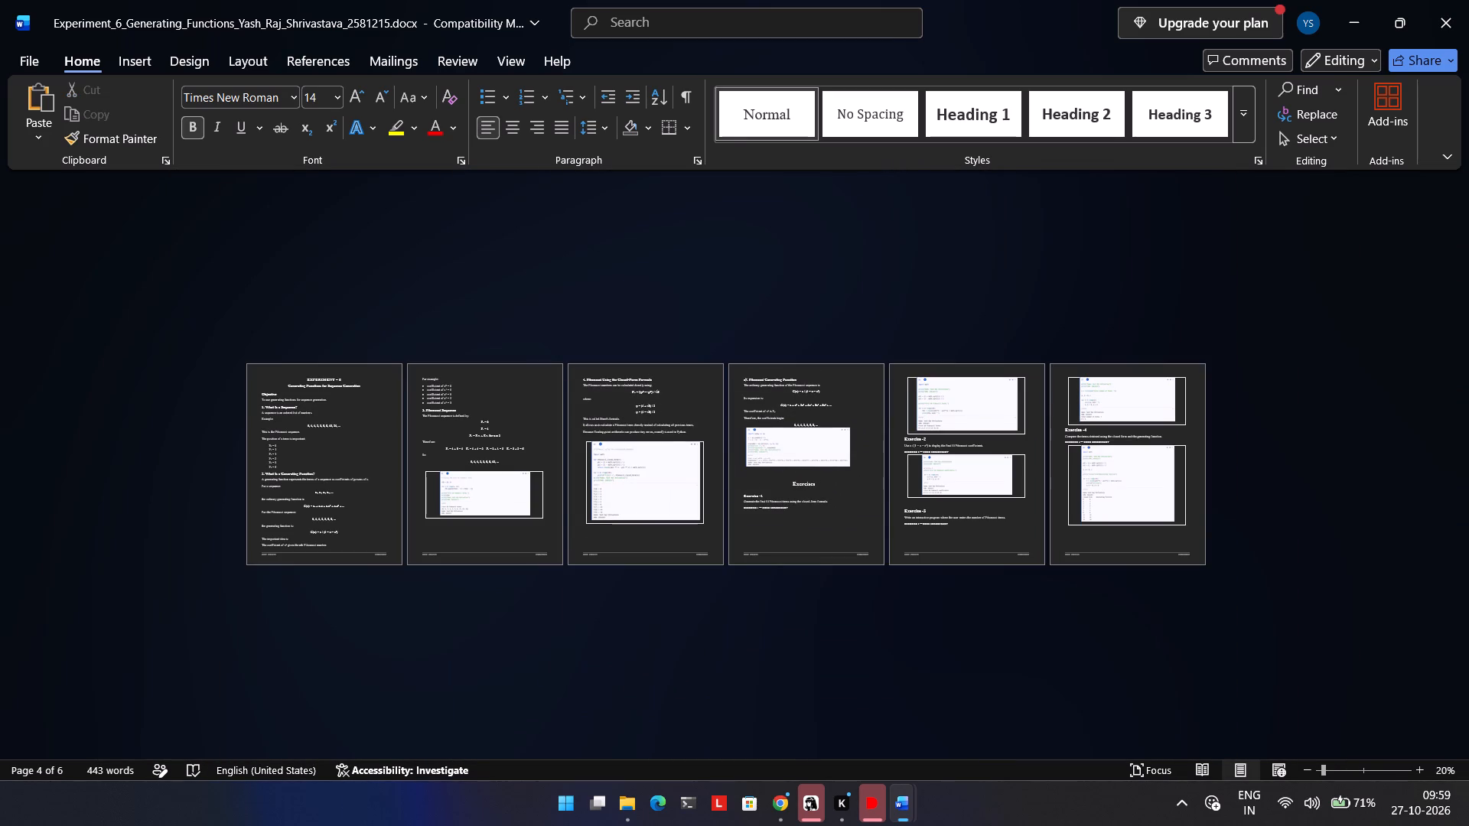
key("y")
key("y")
Repeat the last typed characters many times in front of the "7. Fibonacci Generating Function" heading.
key("ctrl+y")
key("ctrl+y")
key("ctrl+y")
key("ctrl+y")
key("ctrl+y")
key("ctrl+y")
key("ctrl+y")
key("ctrl+y")
key("ctrl+y")
key("ctrl+y")
key("ctrl+y")
key("ctrl+y")
key("ctrl+y")
key("ctrl+y")
key("ctrl+y")
key("ctrl+y")
key("ctrl+y")
key("ctrl+y")
key("ctrl+y")
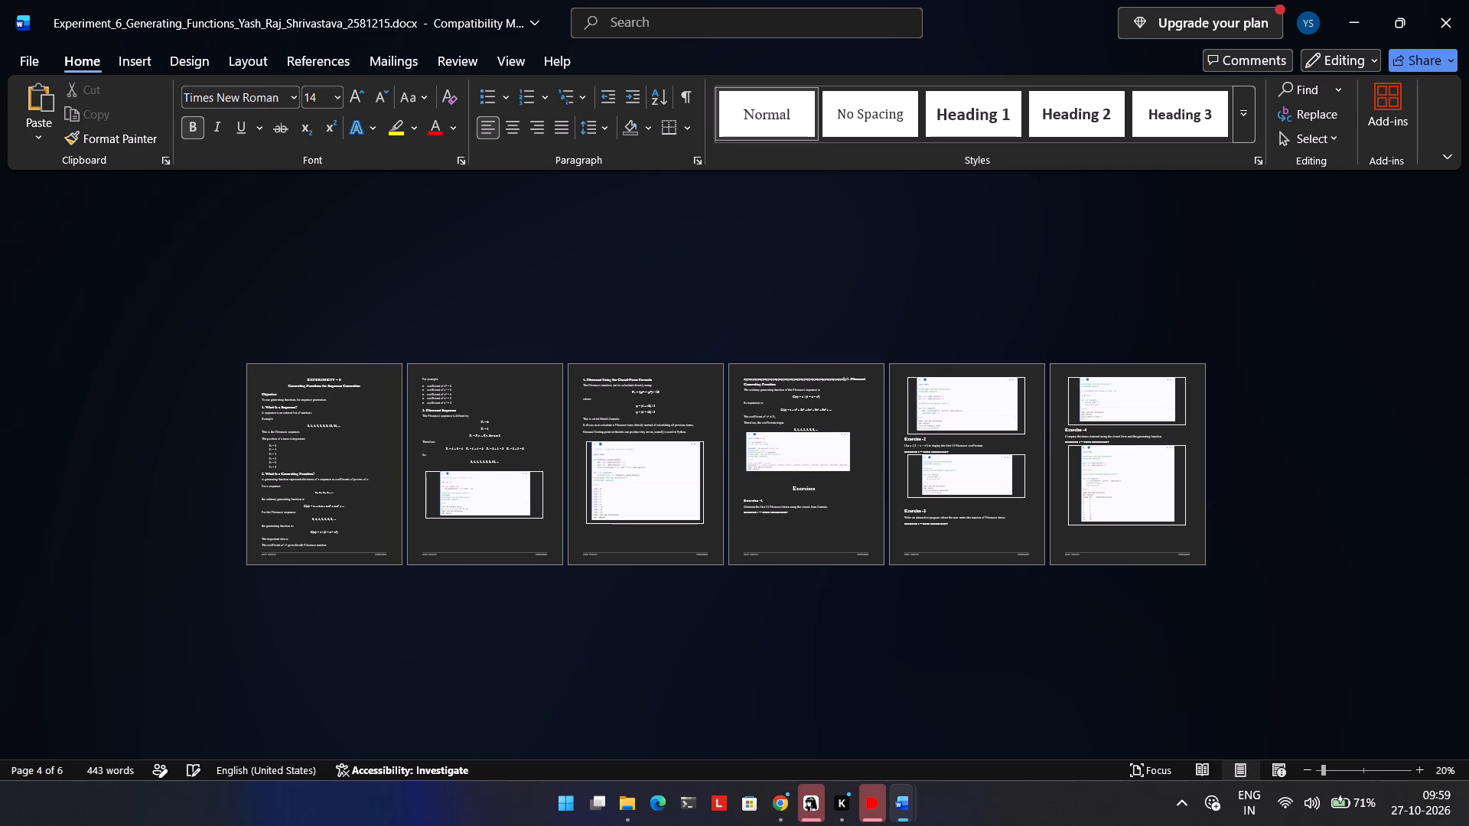
key("ctrl+y")
key("ctrl+y")
key("ctrl+y")
key("ctrl+y")
key("ctrl+y")
key("ctrl+y")
key("ctrl+y")
key("ctrl+y")
key("ctrl+y")
key("ctrl+y")
key("ctrl+y")
key("ctrl+y")
key("ctrl+y")
key("ctrl+y")
key("ctrl+y")
key("ctrl+y")
key("ctrl+y")
key("ctrl+y")
scroll(747, 465, "up", 2, "ctrl")
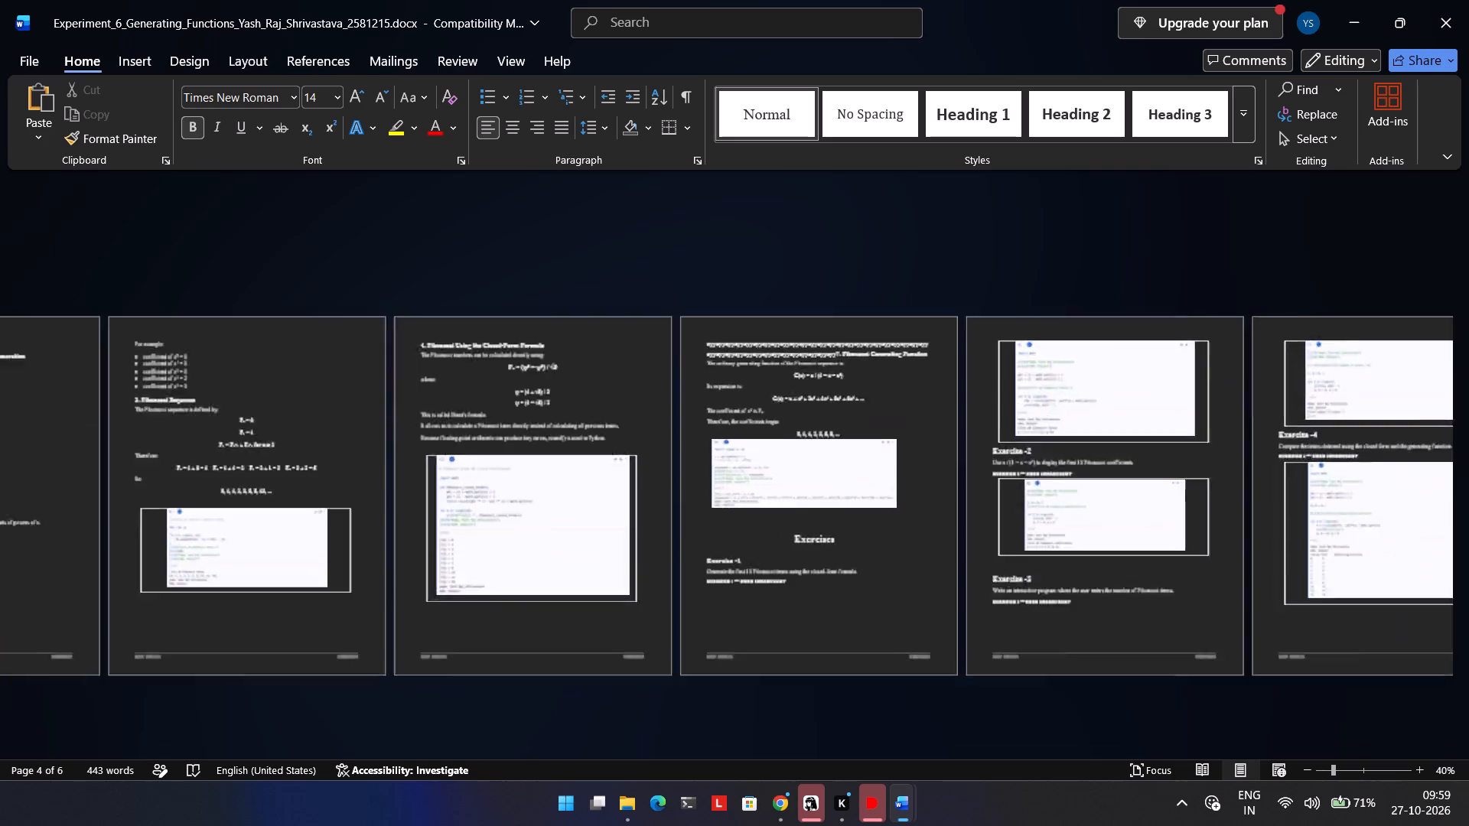
Delete all the repeated "zyy" characters in front of the "7. Fibonacci Generating Function" heading.
scroll(747, 465, "up", 5, "ctrl")
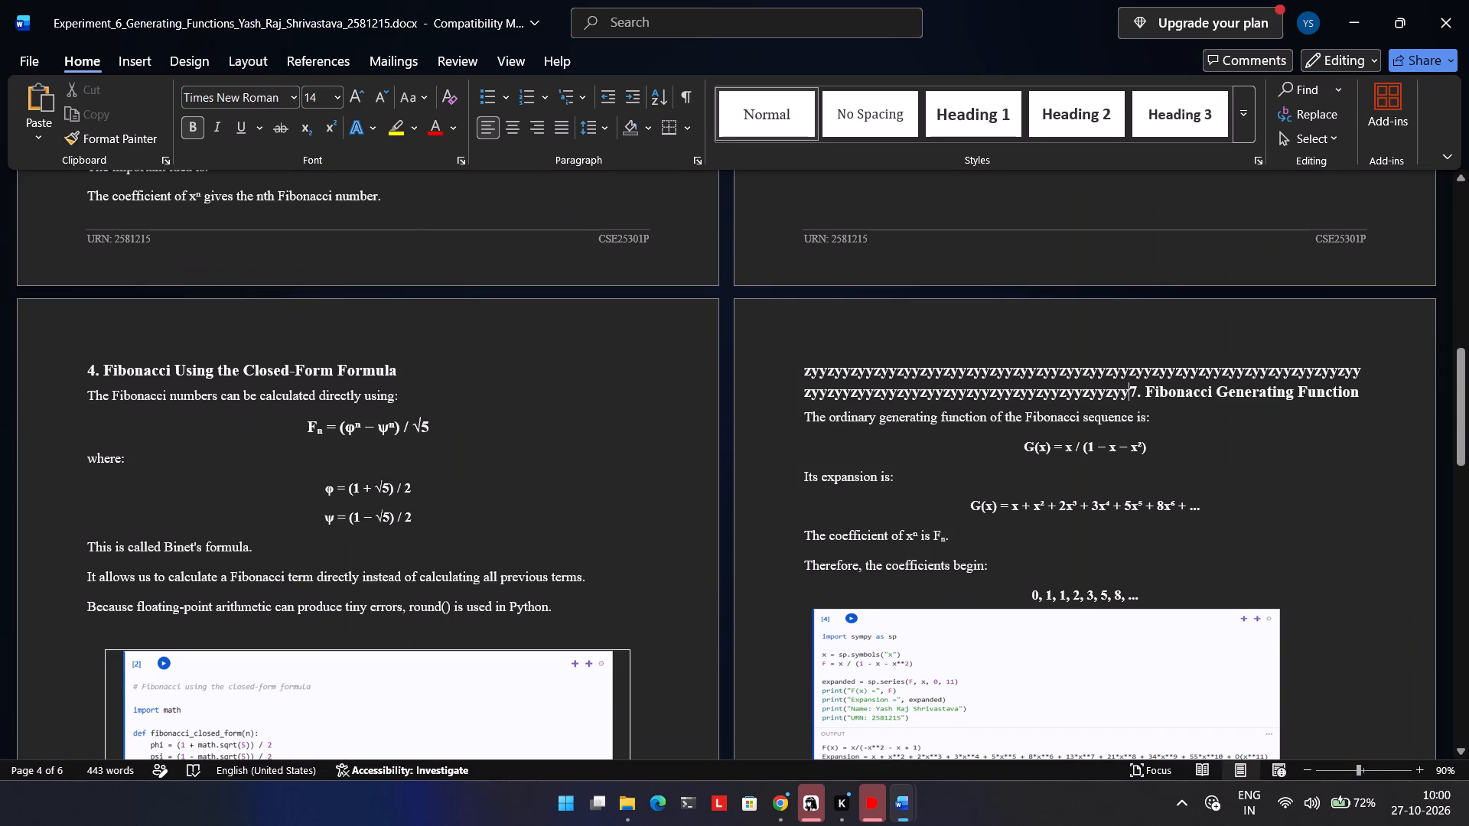
key("BackSpace")
key("BackSpace")
key("BackSpace")
key("BackSpace")
key("BackSpace")
key("BackSpace")
key("BackSpace")
key("BackSpace")
key("BackSpace")
key("BackSpace")
key("BackSpace")
key("BackSpace")
key("BackSpace")
key("BackSpace")
key("BackSpace")
key("BackSpace")
key("BackSpace")
key("BackSpace")
key("BackSpace")
key("BackSpace")
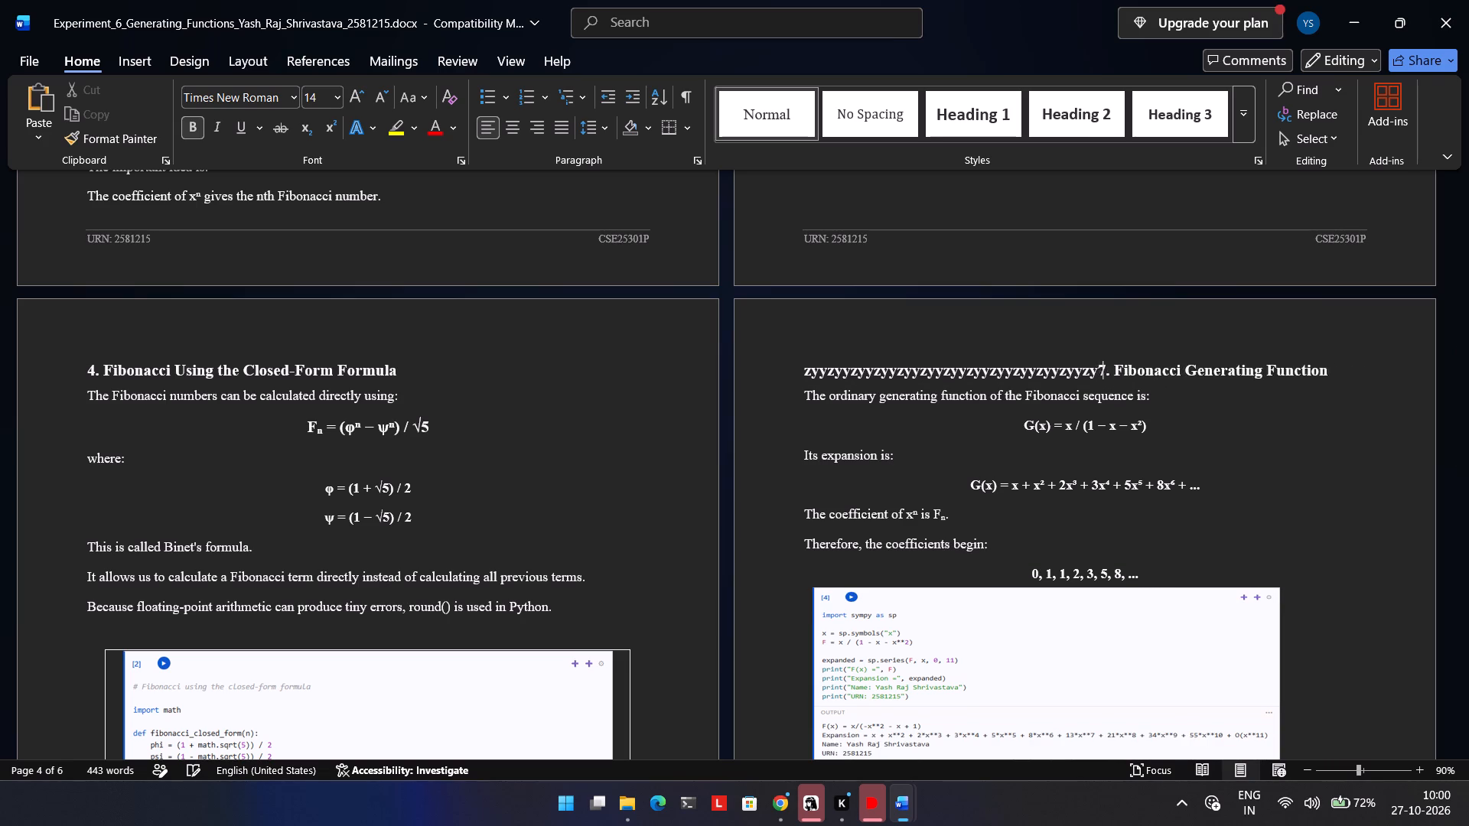
key("BackSpace")
key("BackSpace")
key("BackSpace")
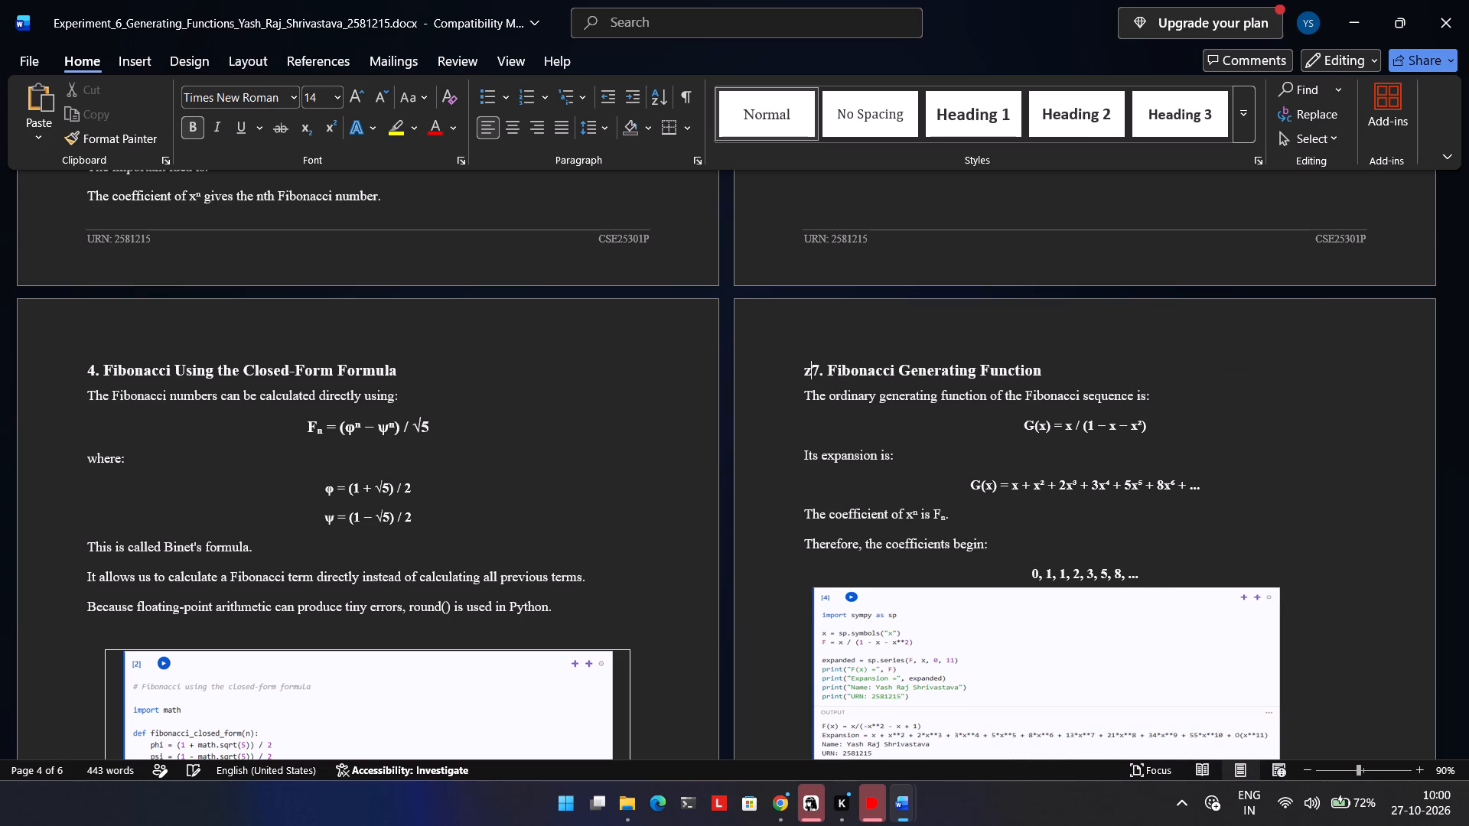
key("BackSpace")
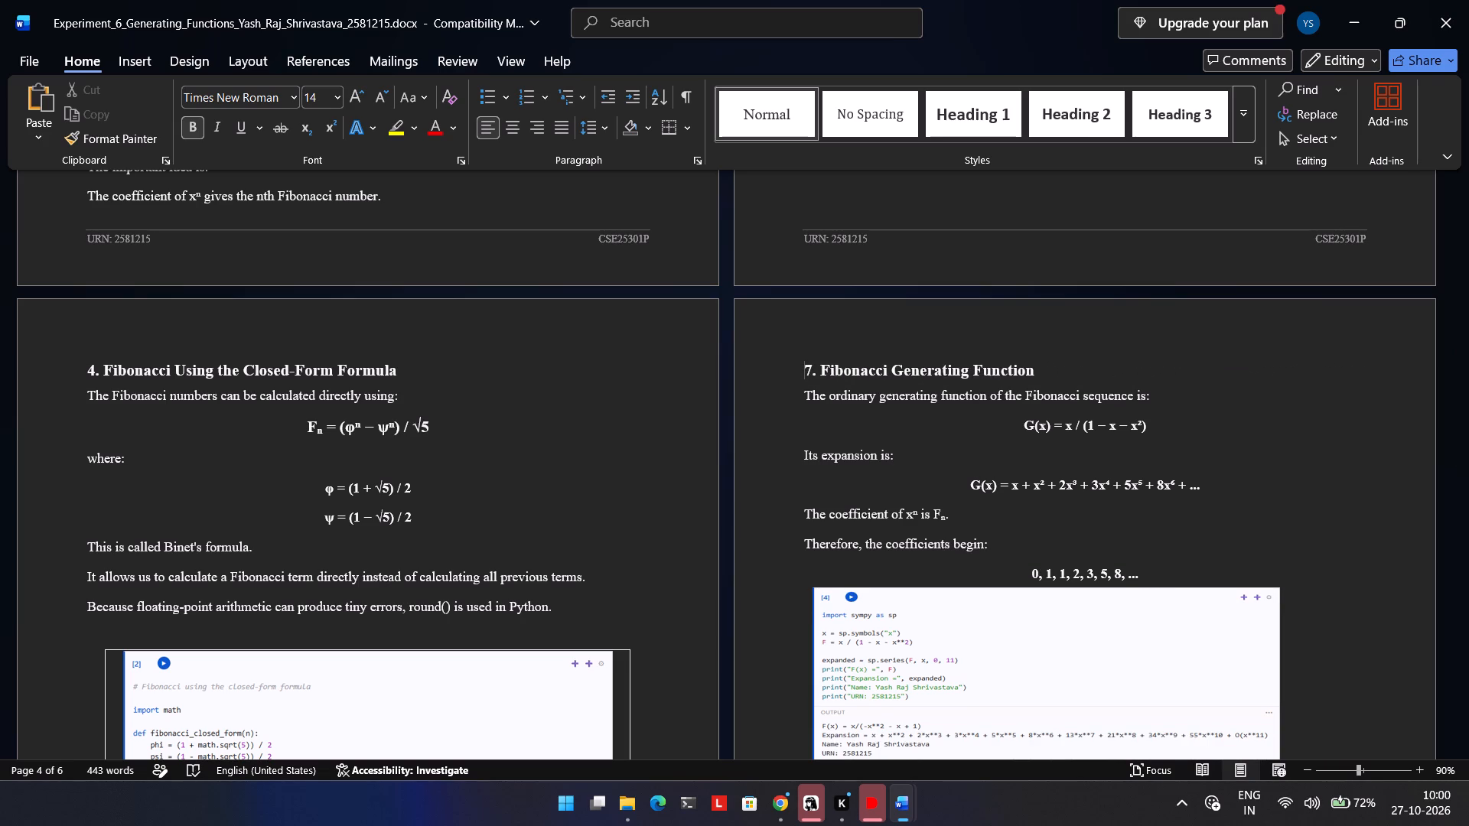
Repeat the last deletion to pull the "7. Fibonacci Generating Function" heading up to directly below section 4's code screenshot.
scroll(1061, 476, "down", 7, "ctrl")
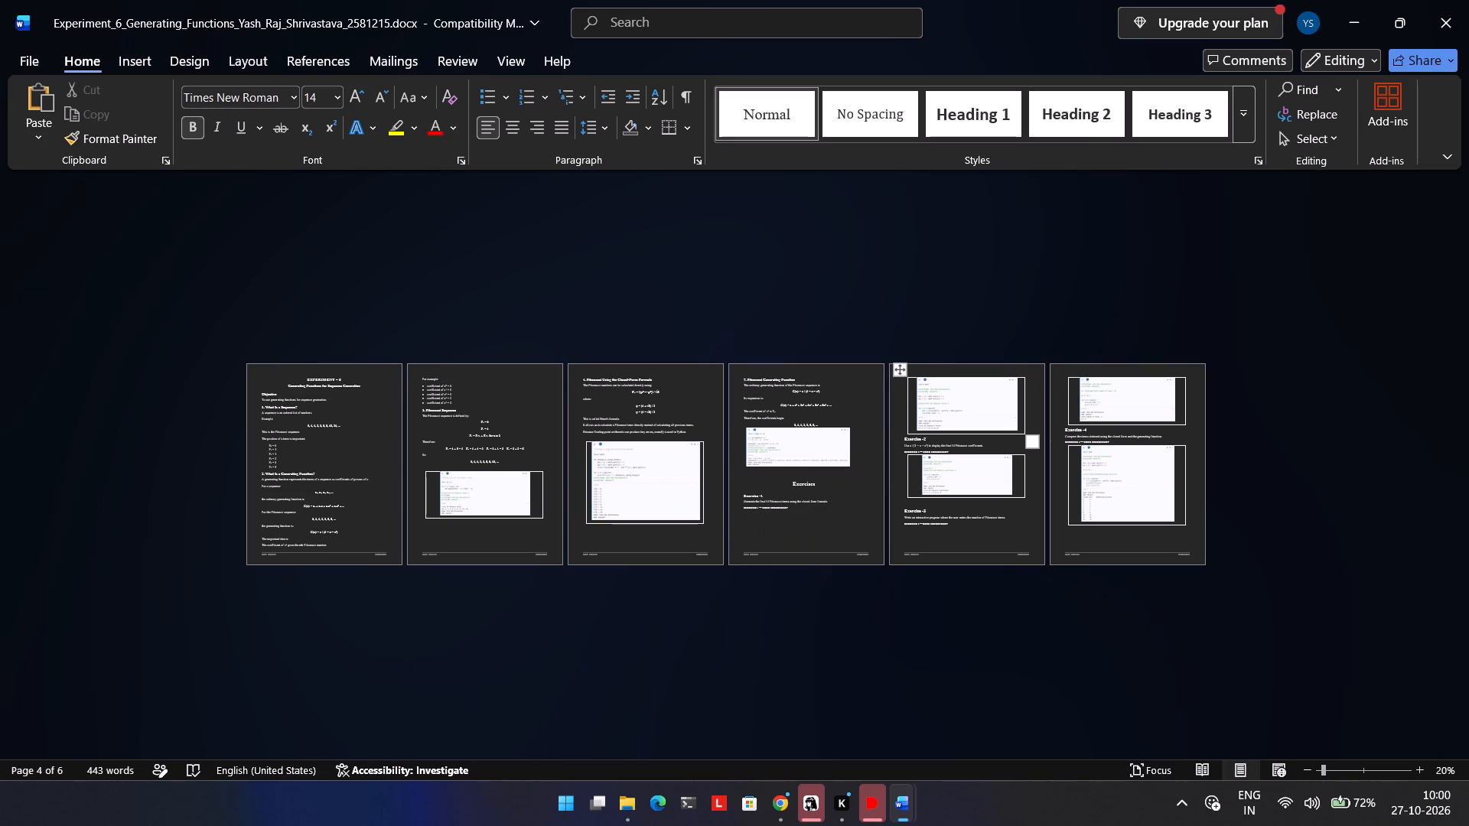
key("ctrl+y")
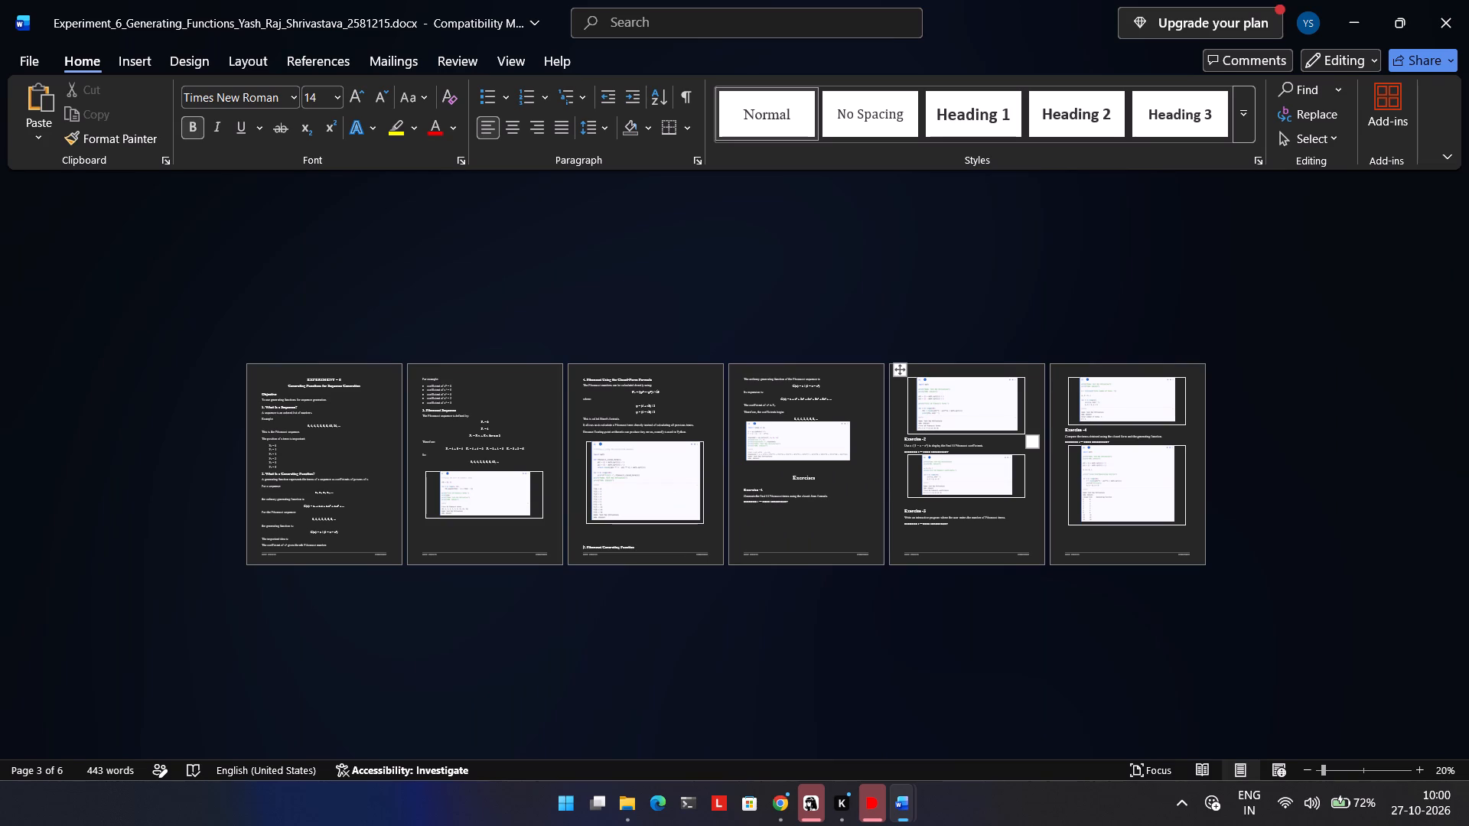
key("ctrl+y")
key("ctrl+y")
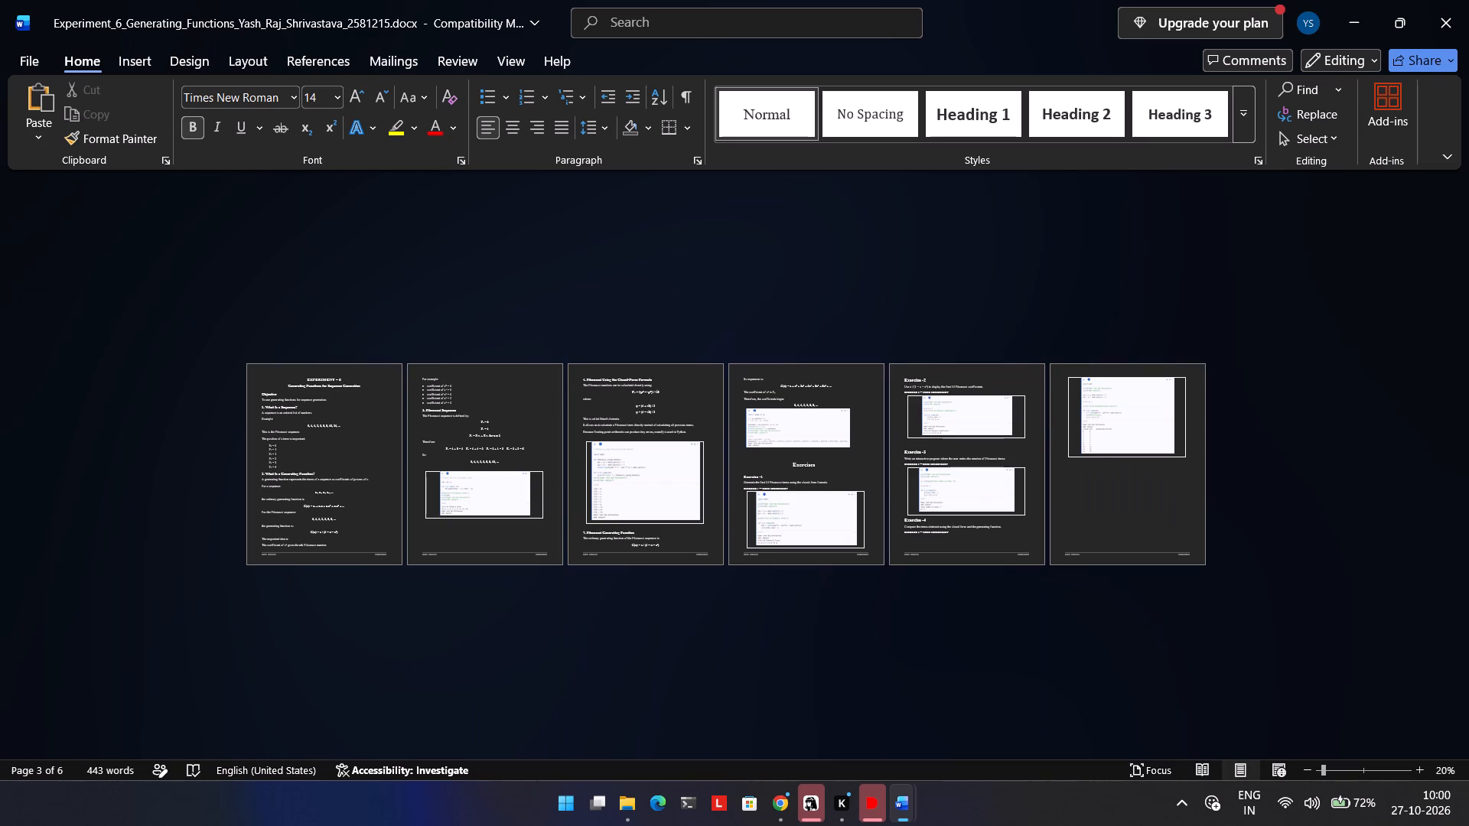
key("ctrl+y")
key("ctrl+y")
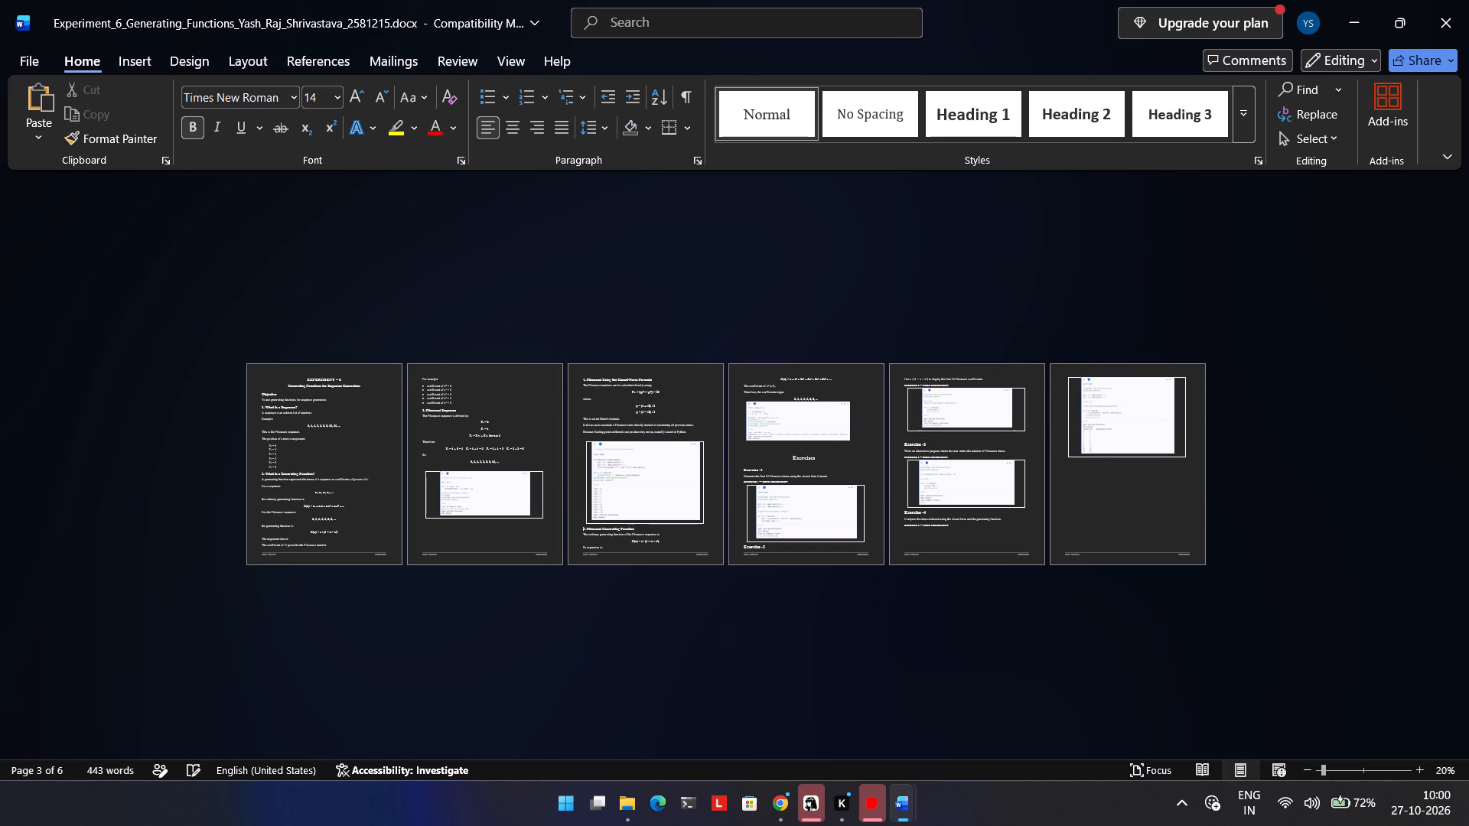
key("ctrl+y")
key("ctrl+y")
key("ctrl+y")
key("ctrl+y")
key("ctrl+y")
key("ctrl+y")
key("ctrl+y")
Examine the layout of all the pages from the title through Exercise 4 for page breaks and empty space.
scroll(520, 402, "up", 4, "ctrl")
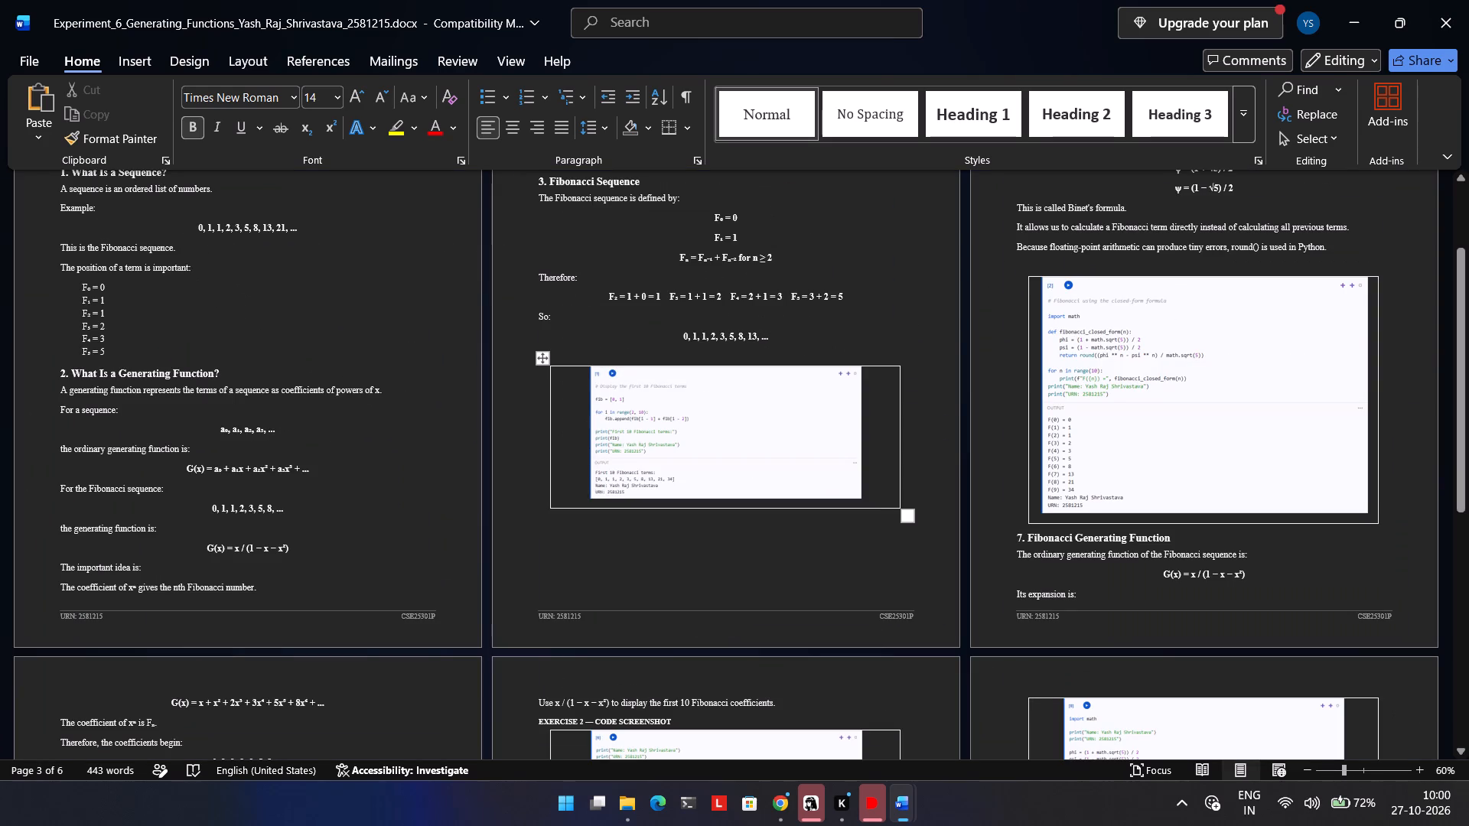
scroll(758, 346, "down", 1)
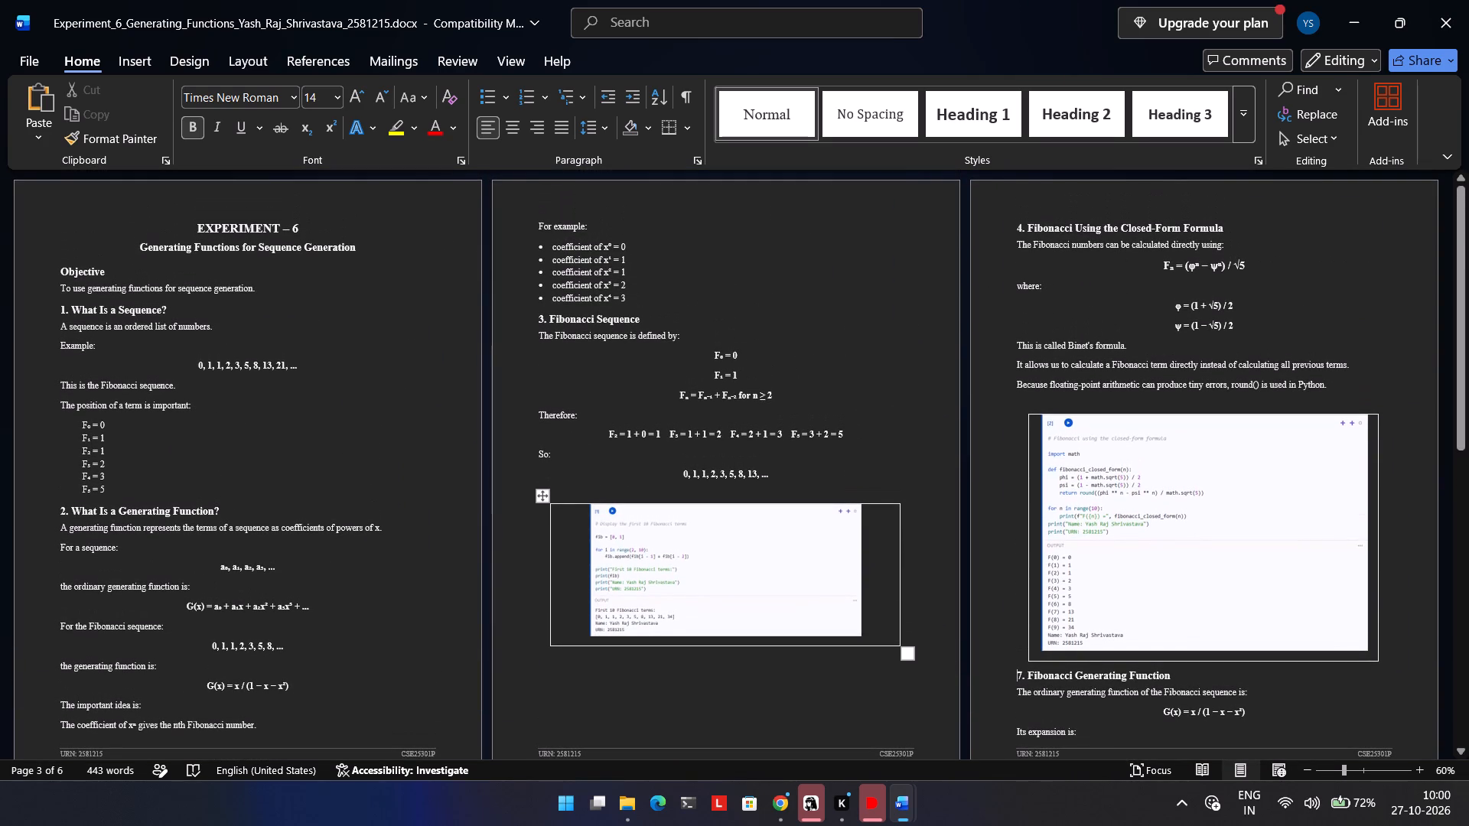
scroll(758, 346, "down", 4)
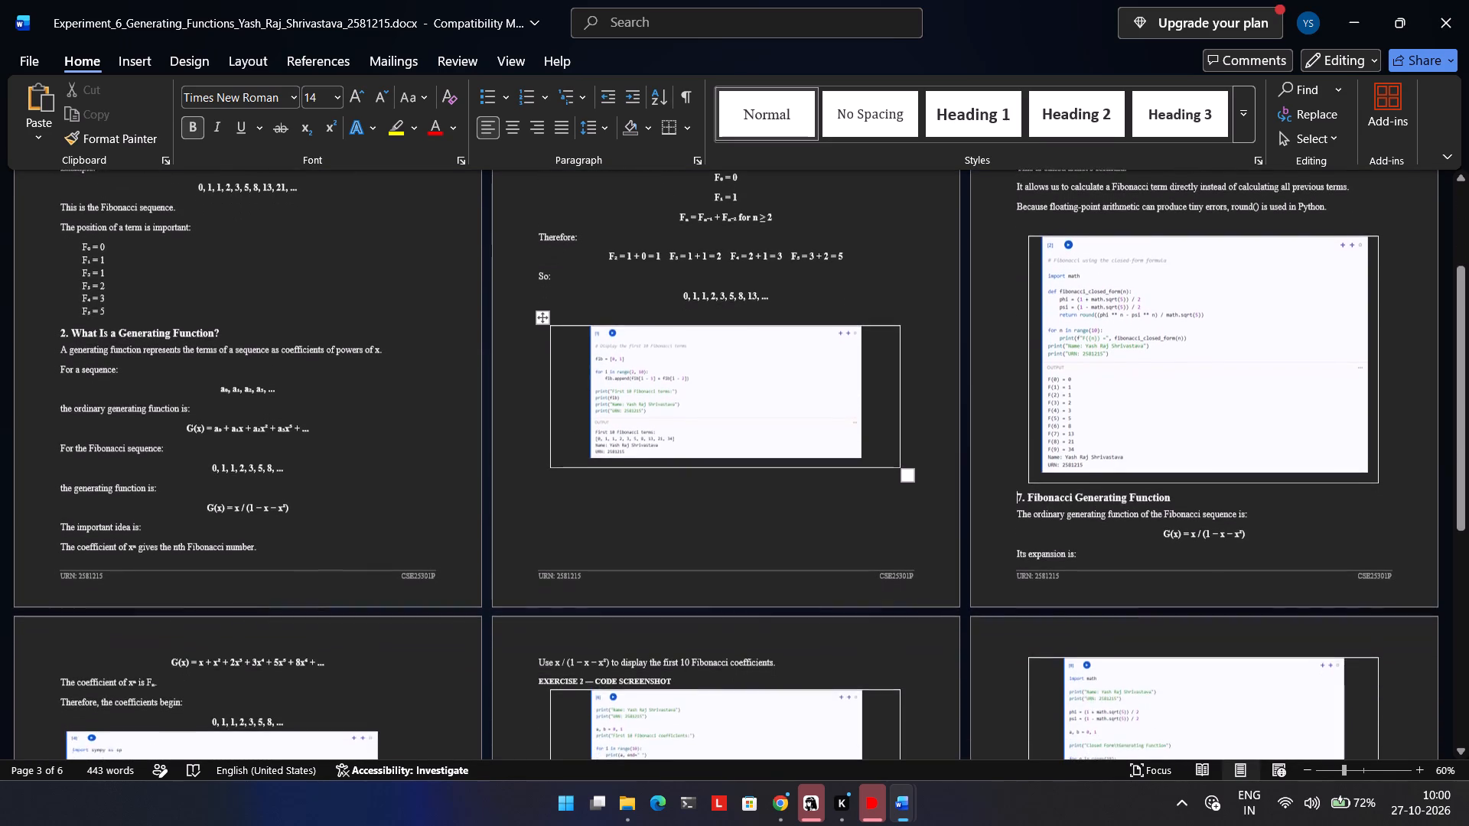
scroll(758, 346, "down", 4)
scroll(758, 346, "up", 2)
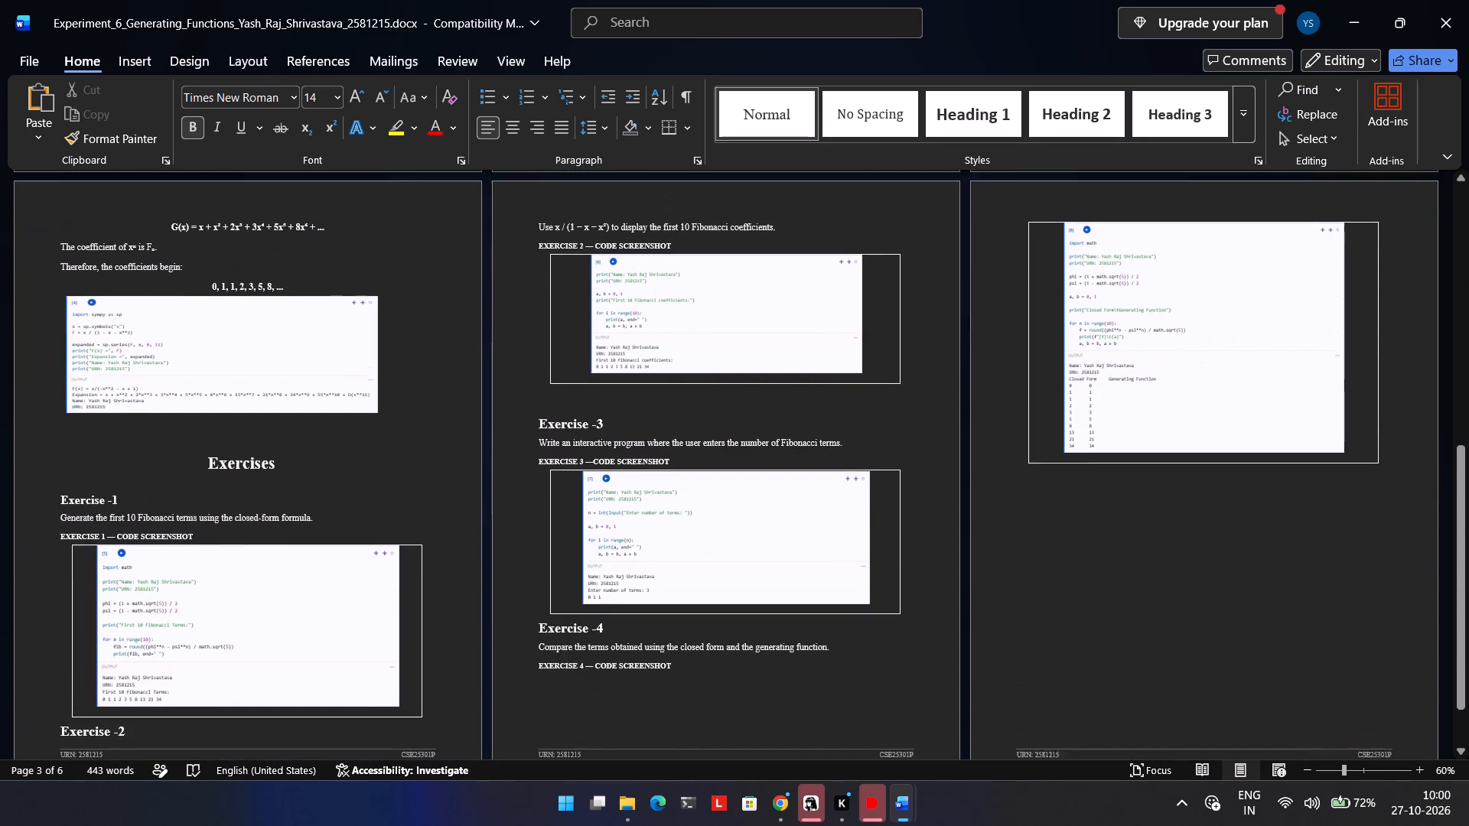
scroll(758, 346, "up", 4)
scroll(239, 422, "up", 2)
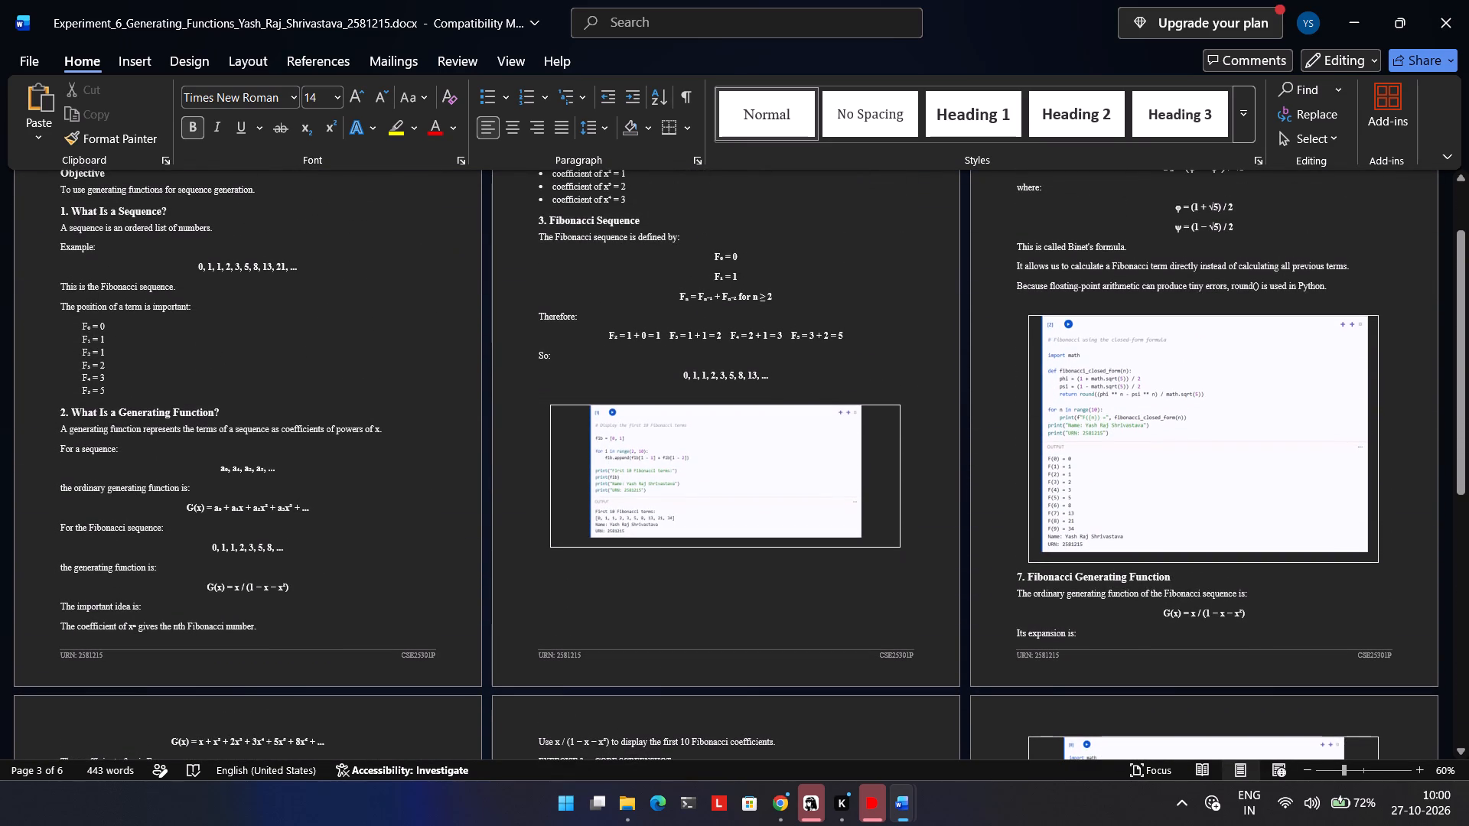
scroll(81, 382, "up", 5)
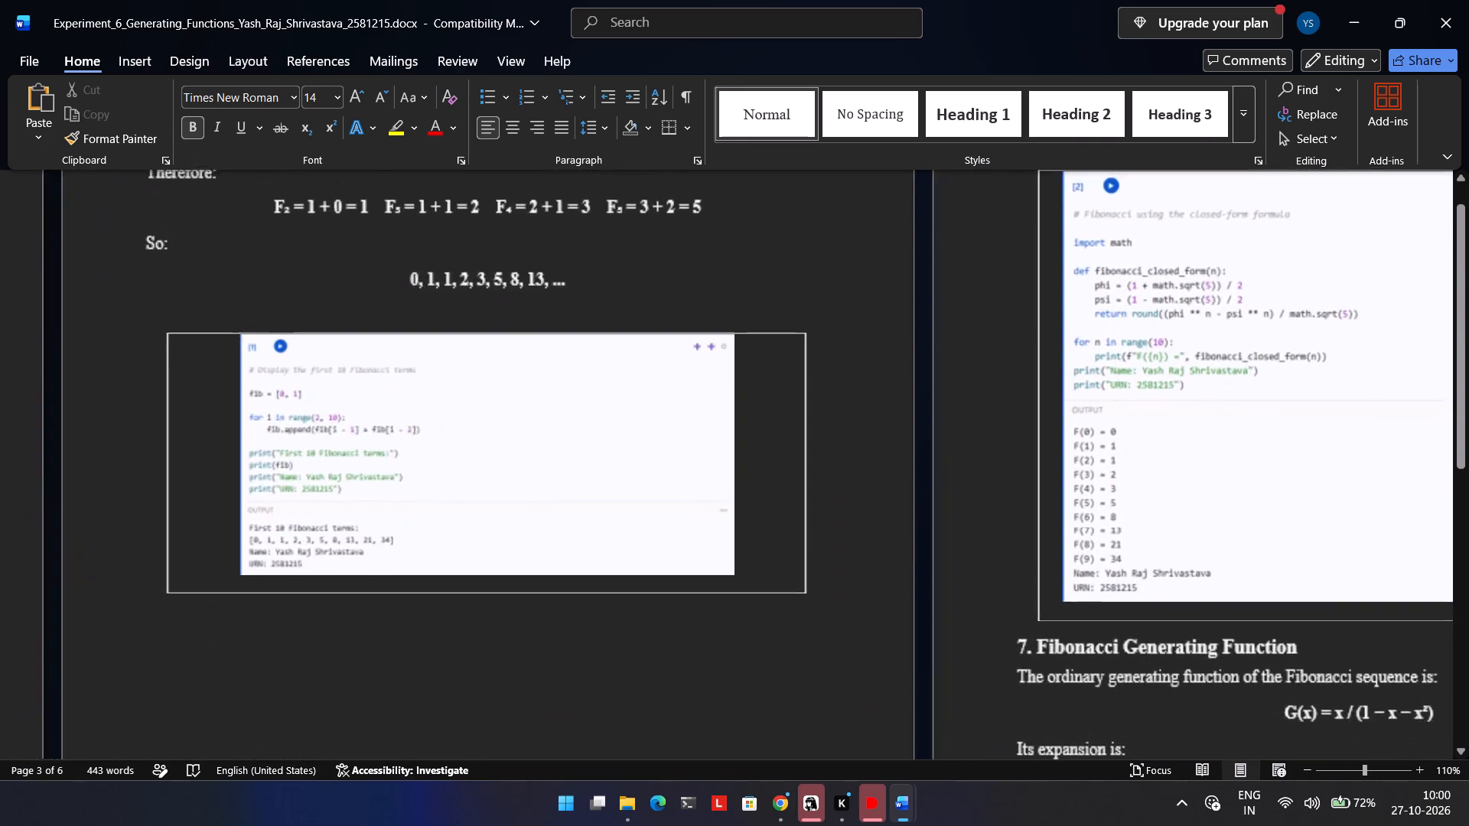
scroll(81, 382, "right", 5)
scroll(81, 382, "up", 8)
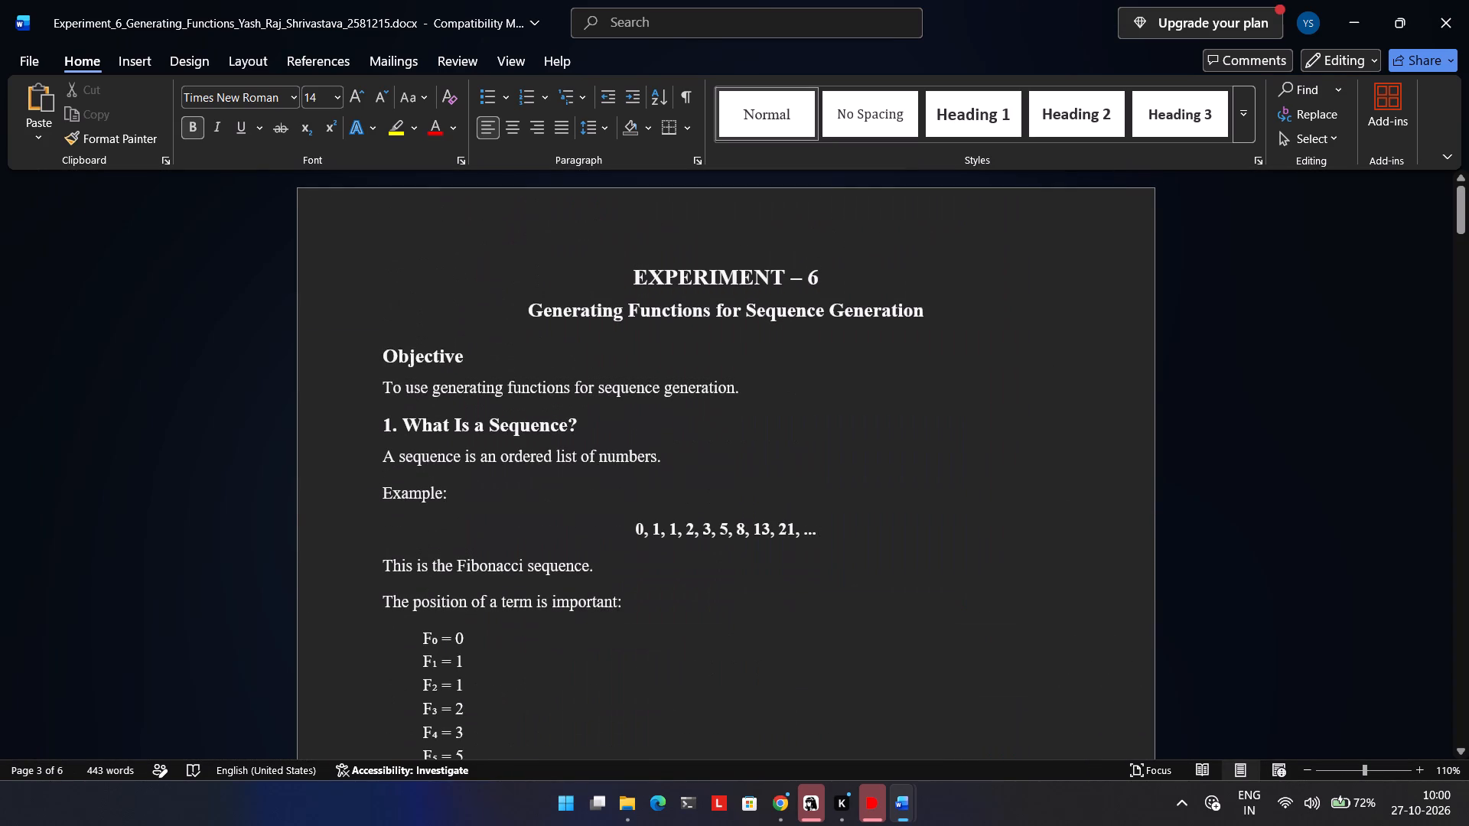
In section 1's list of term positions, join the F₅ = 5 and F₄ = 3 lines onto the F₃ = 2 line.
scroll(359, 603, "down", 2)
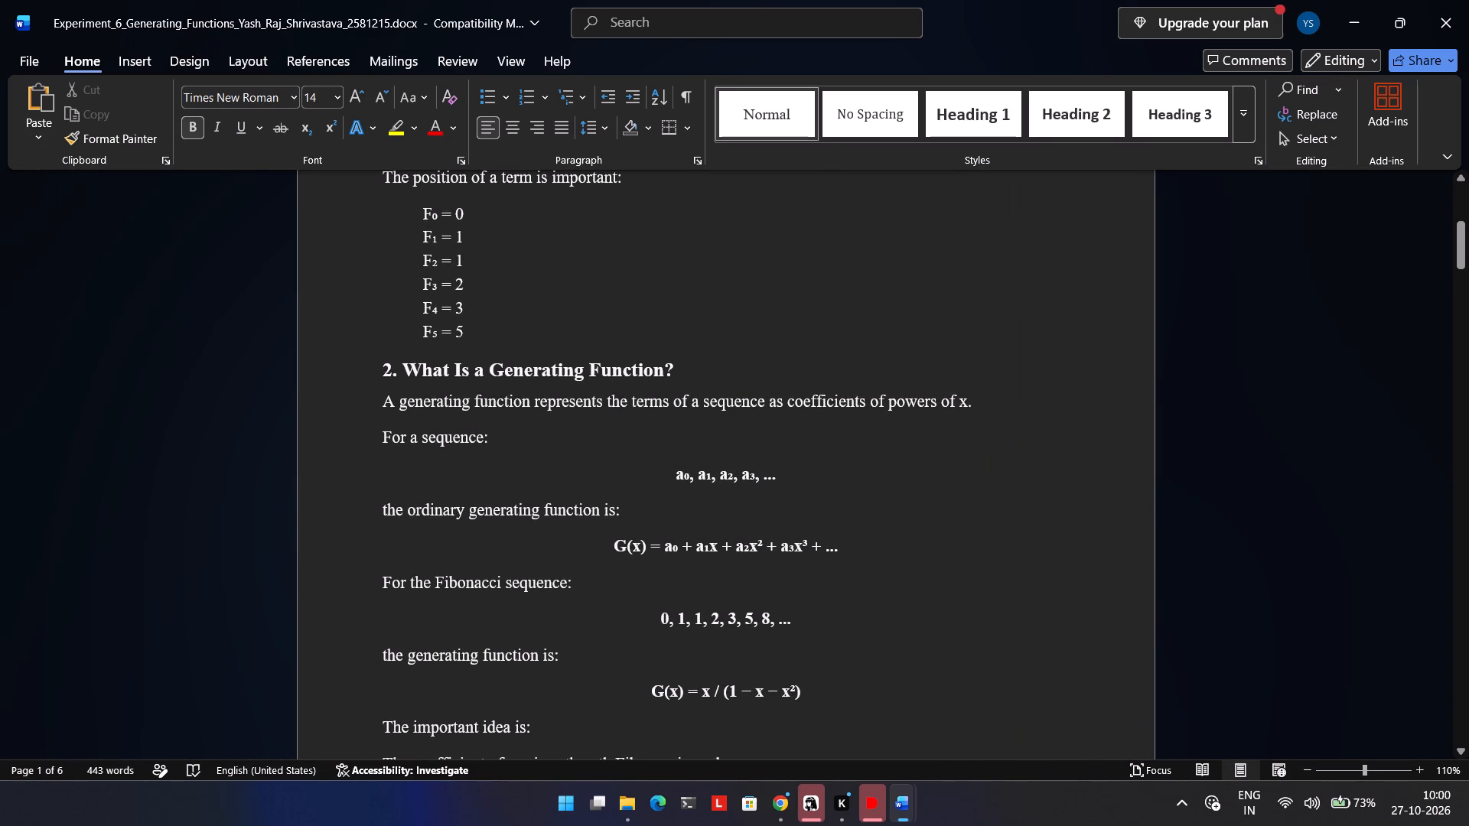
left_click(421, 333)
key("BackSpace")
key("BackSpace")
key("Left")
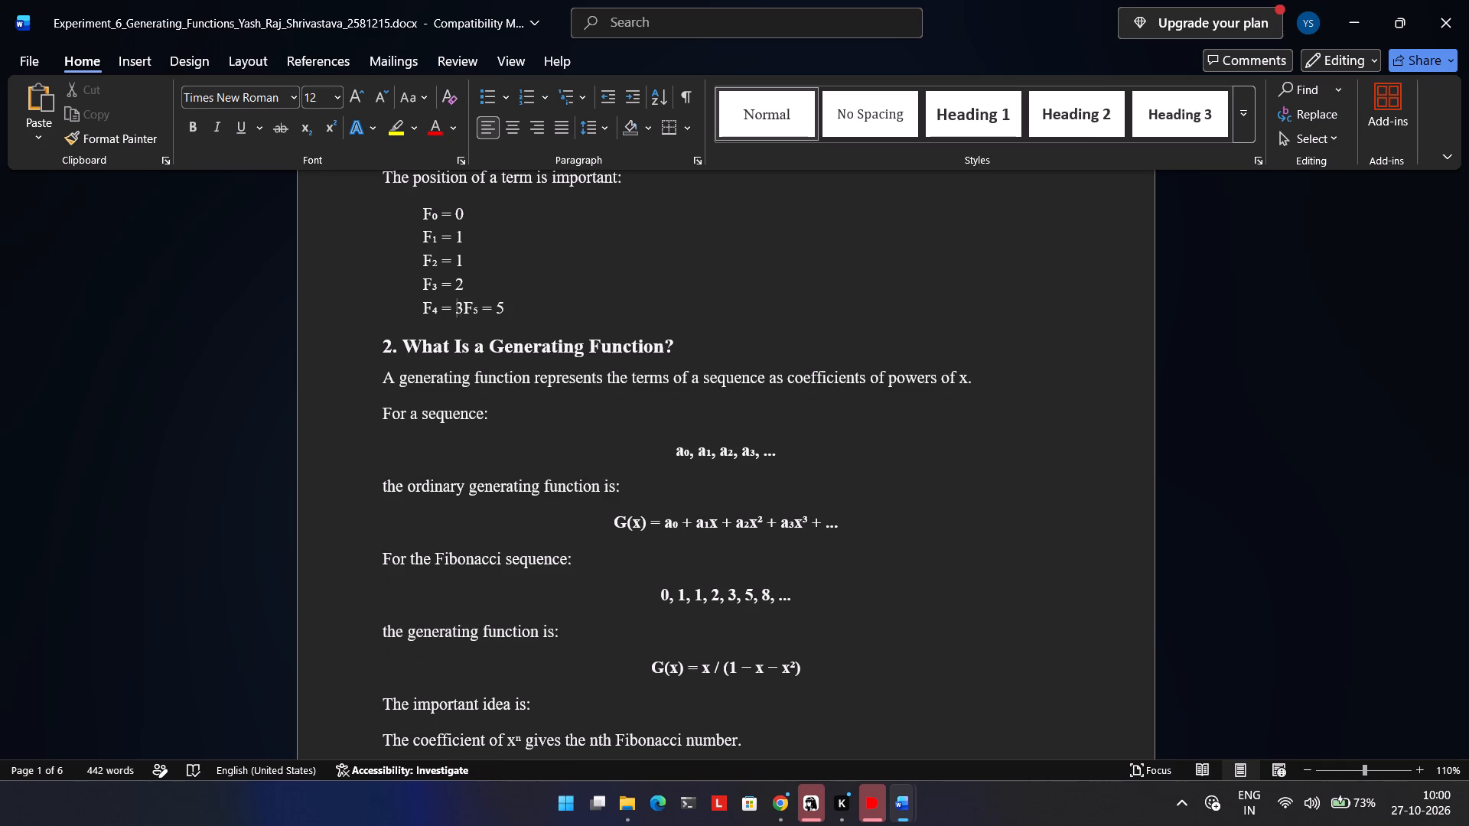
key("Left")
key("Left")
key("Left")
key("Left")
key("Left")
key("BackSpace")
key("BackSpace")
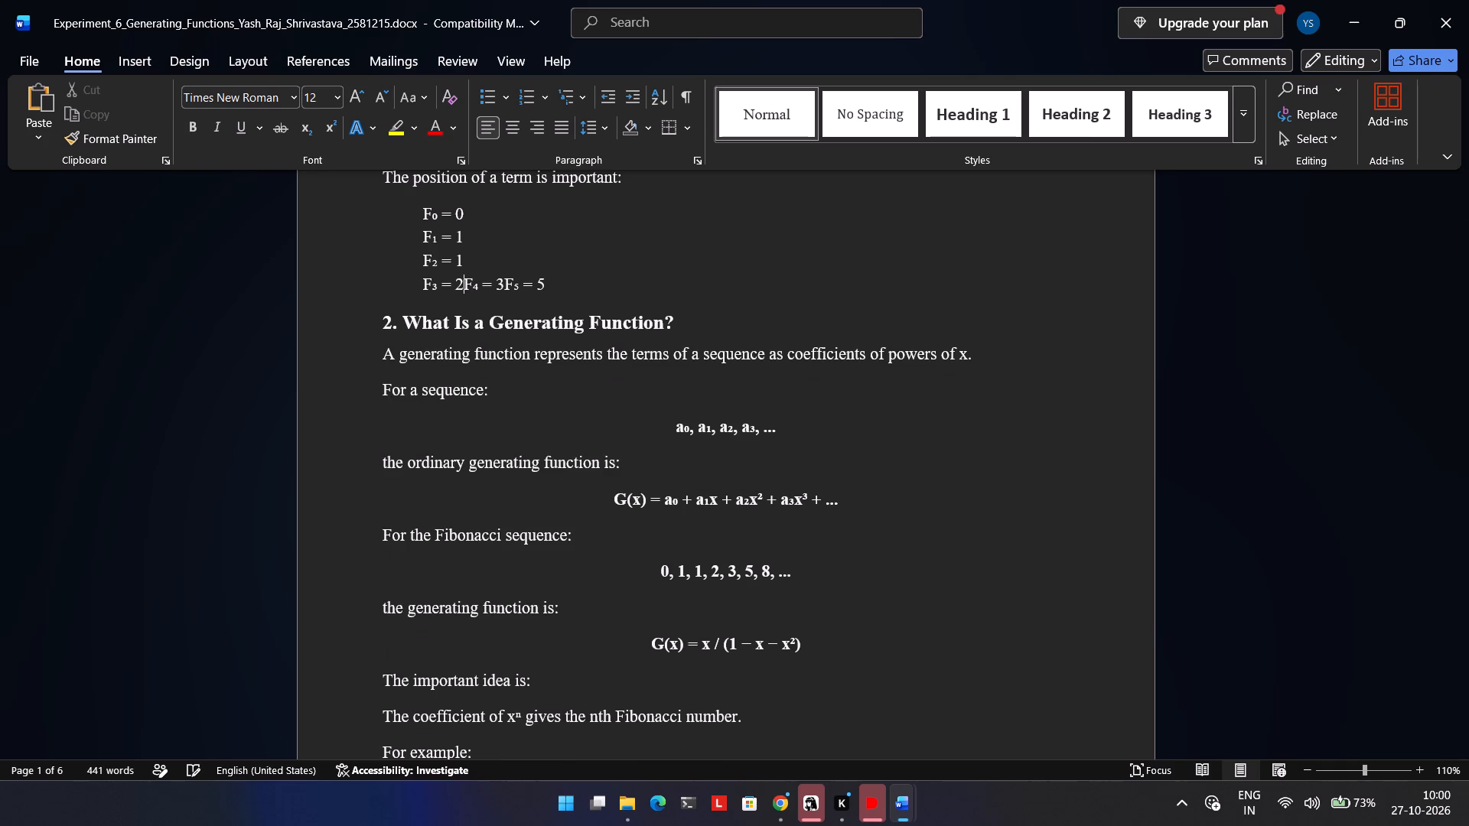
Join the F₃, F₂ and F₁ lines upward so that all terms sit on the F₀ = 0 line.
key("Left")
key("Left")
key("Left")
key("Left")
key("Left")
key("Left")
key("BackSpace")
key("BackSpace")
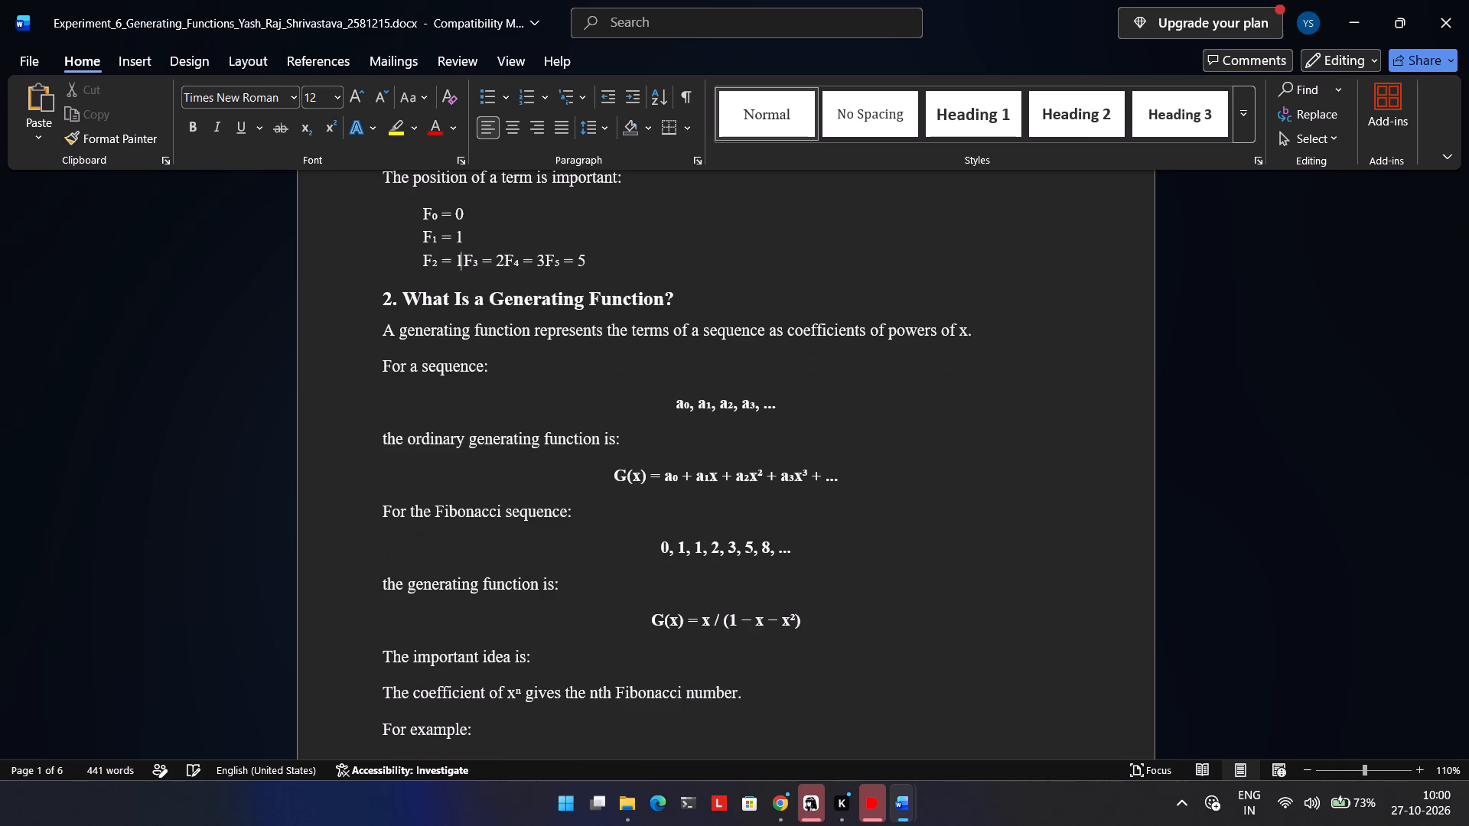
key("Left")
key("Left")
key("Left")
key("Left")
key("Left")
key("Left")
key("BackSpace")
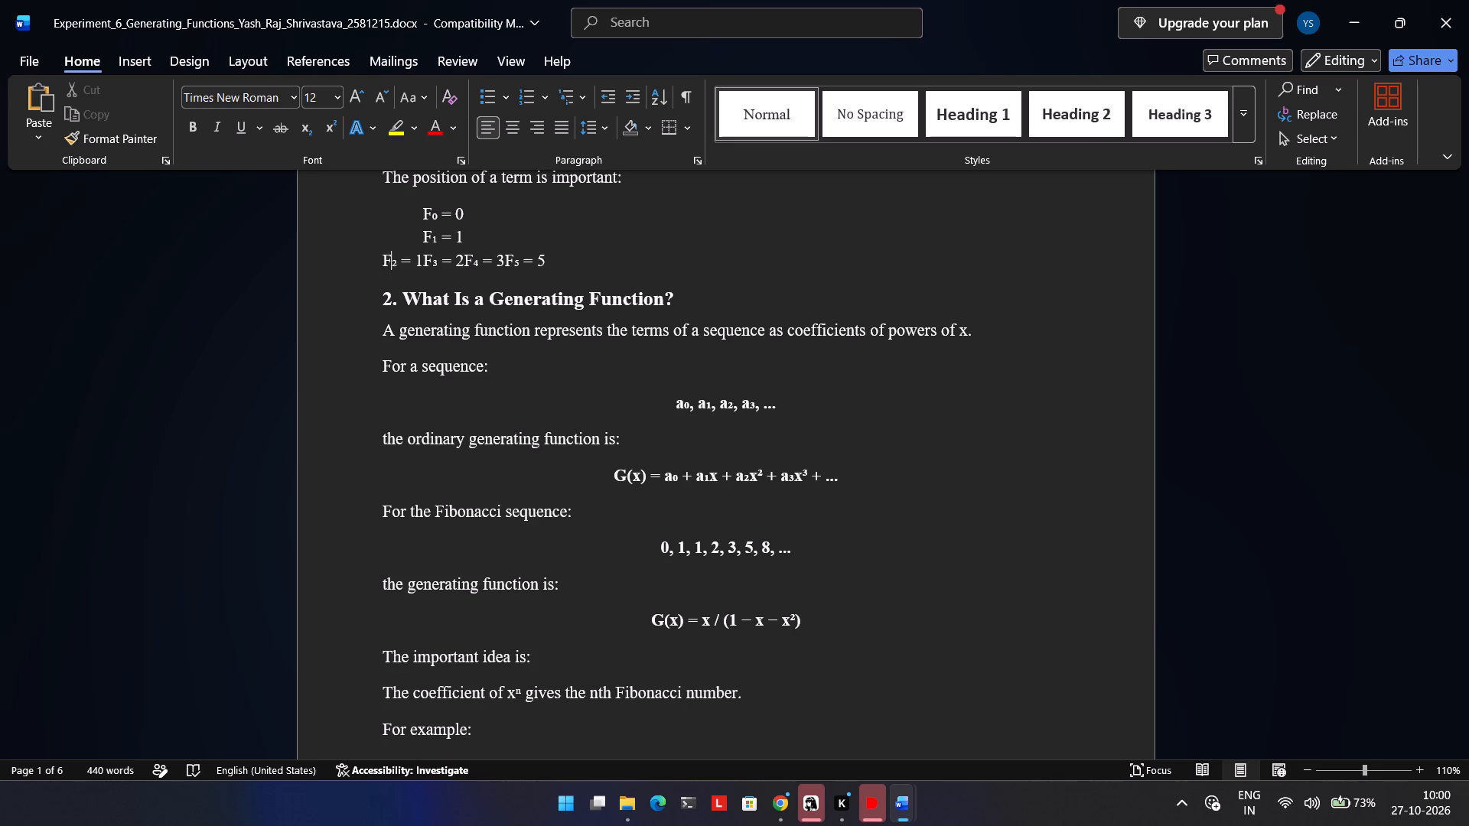
key("BackSpace")
key("Left")
key("Left")
key("Left")
key("Left")
key("Left")
key("Left")
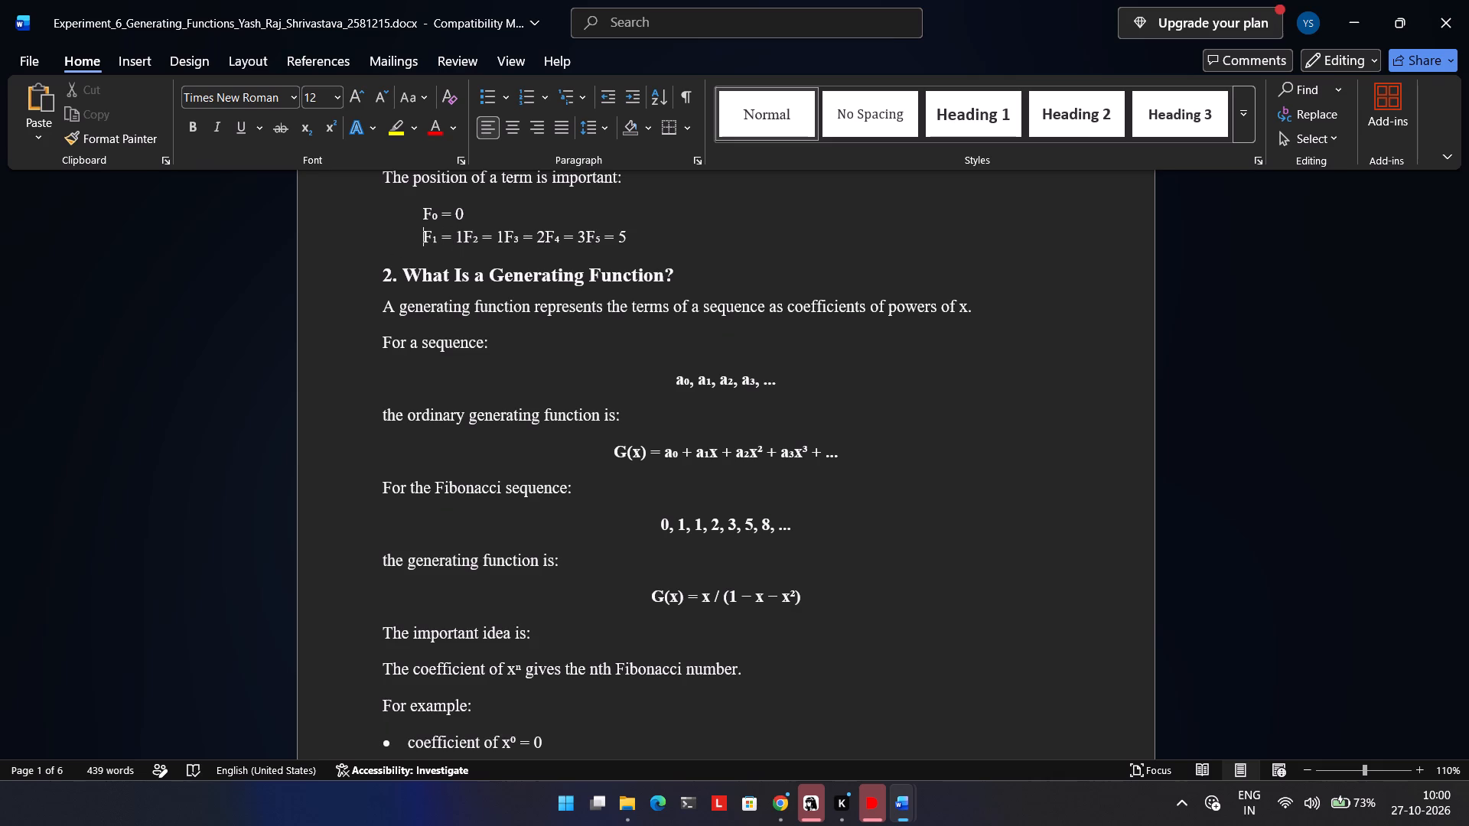
key("BackSpace")
key("BackSpace")
Insert a comma and two spaces after each of the F₀ = 0, F₁ = 1 and F₂ = 1 terms.
type(",")
key("space")
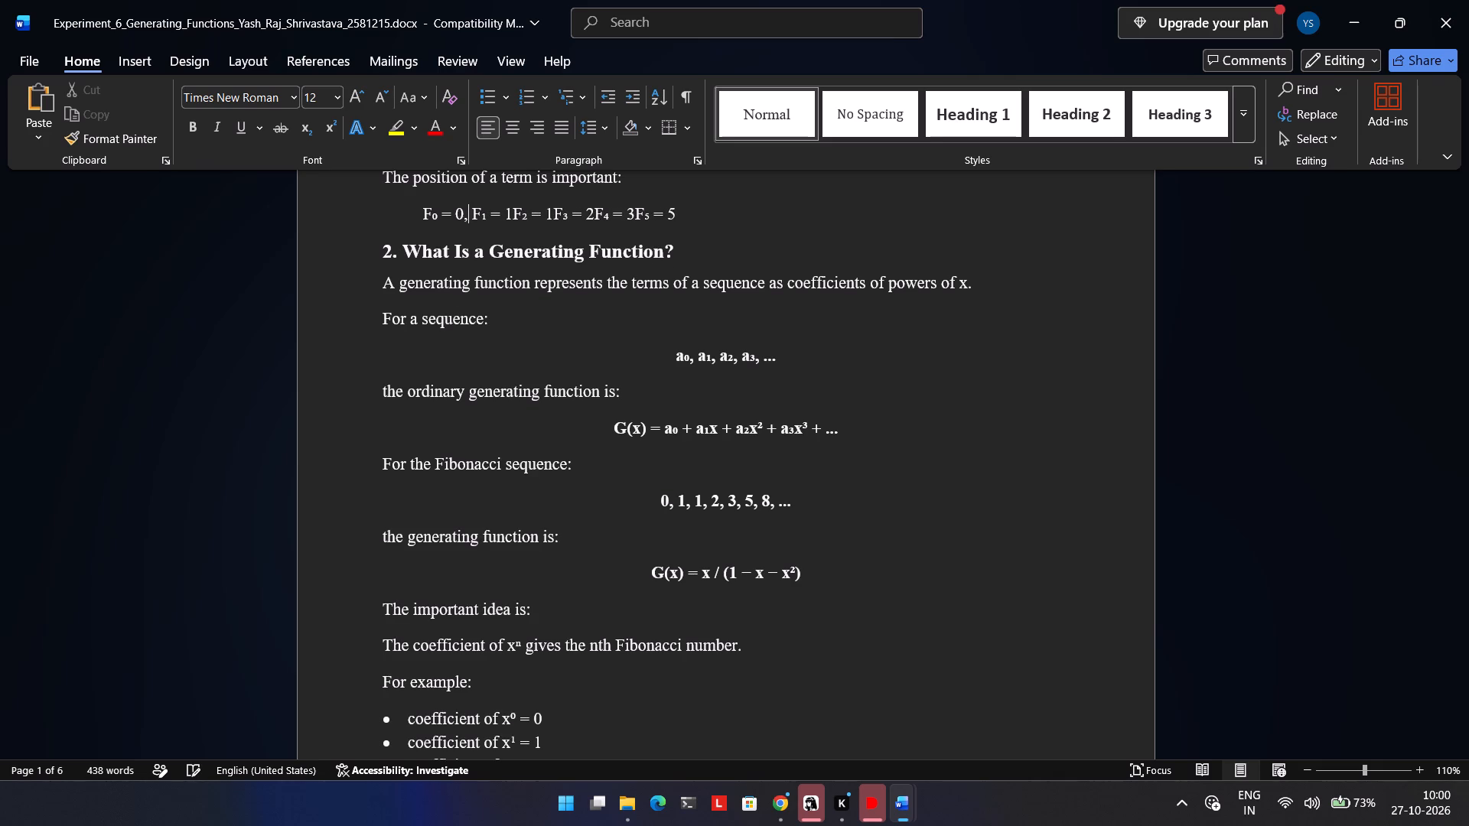
key("space")
key("Right")
key("Right")
key("Right")
key("Right")
key("Right")
key("Right")
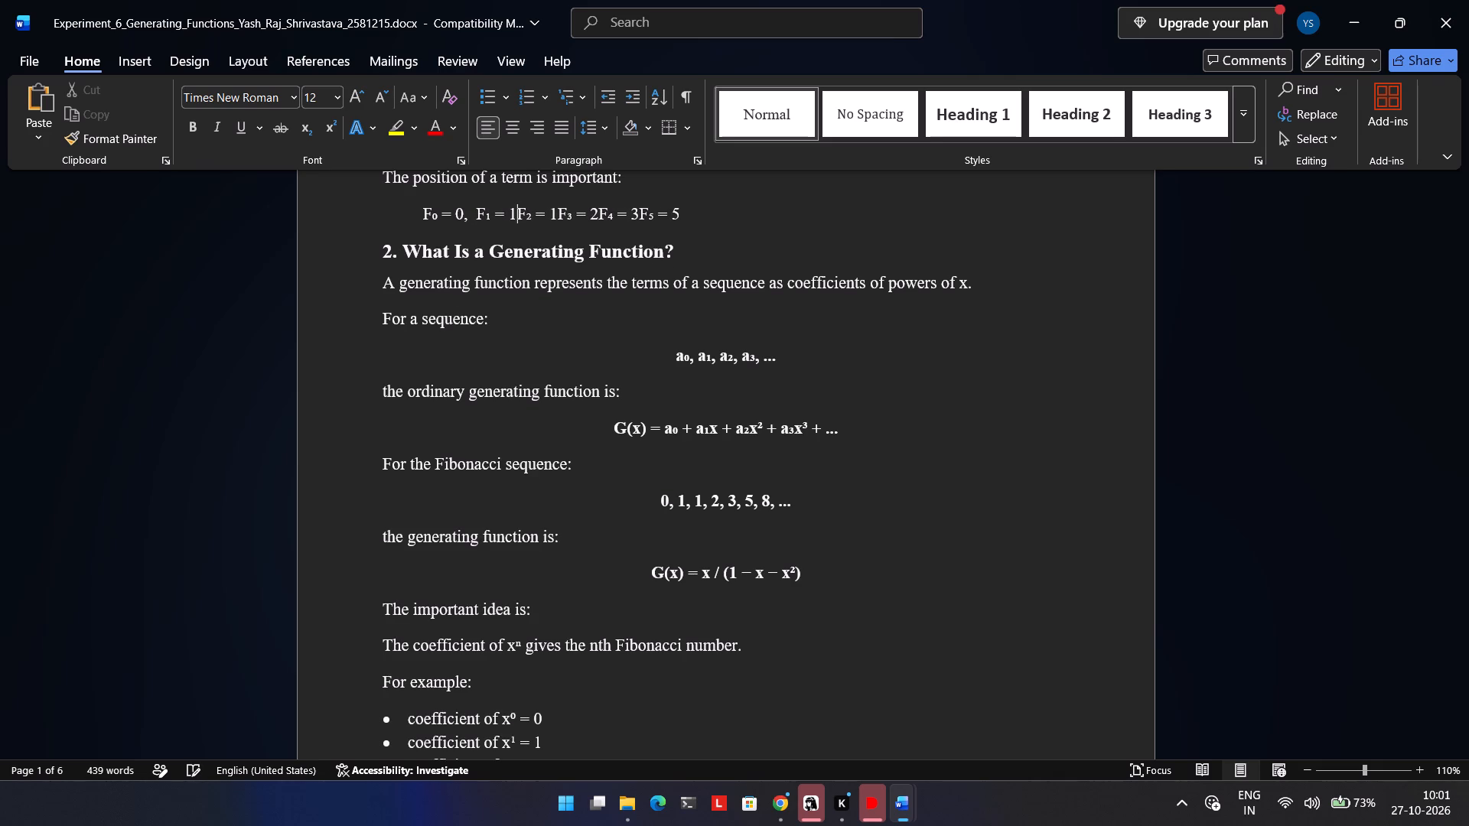
type(",")
key("space")
key("space")
key("Right")
key("Right")
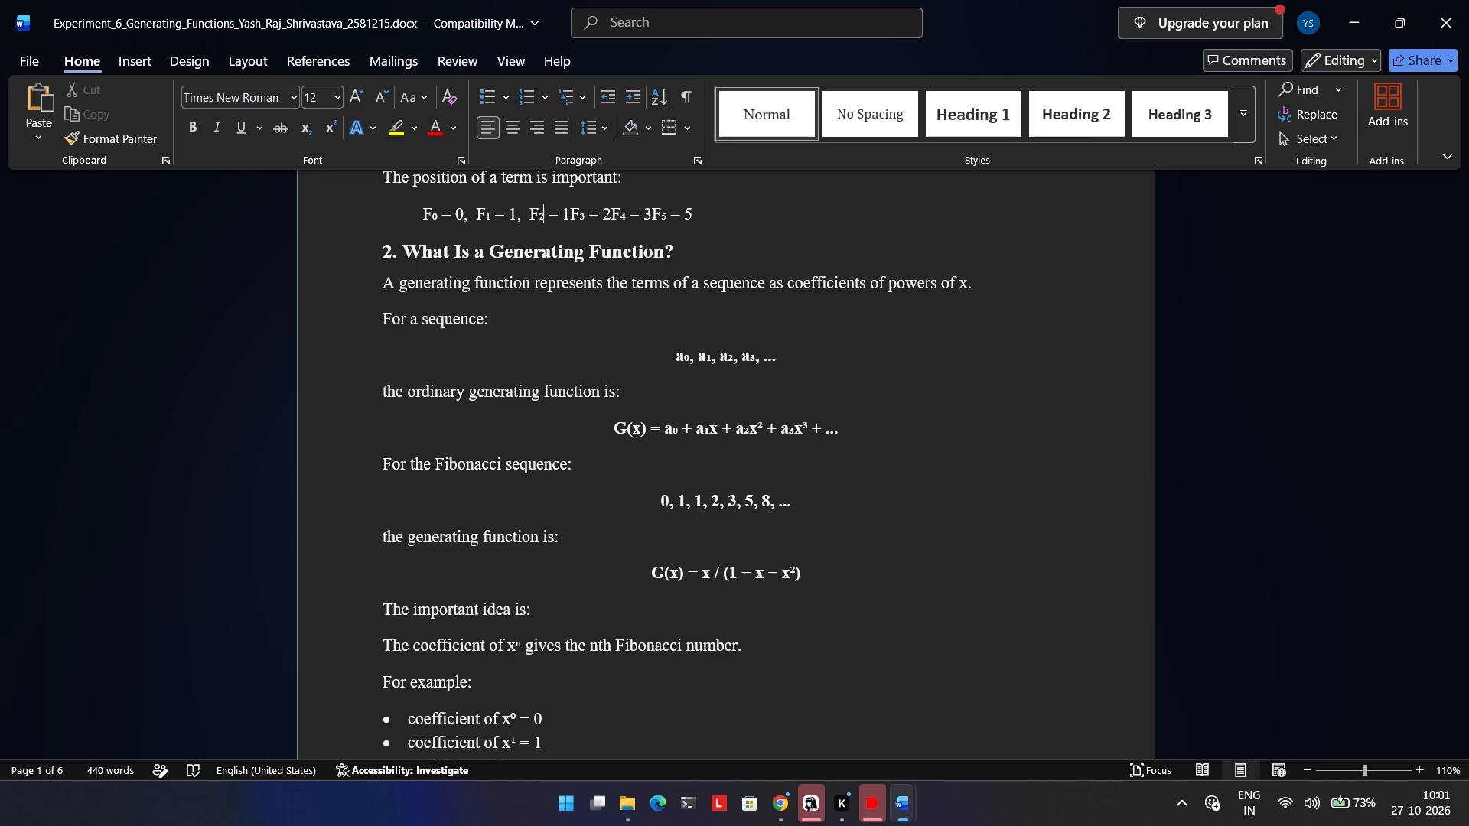
key("Right")
key("Right")
key("Right")
key("Right")
type(",")
key("space")
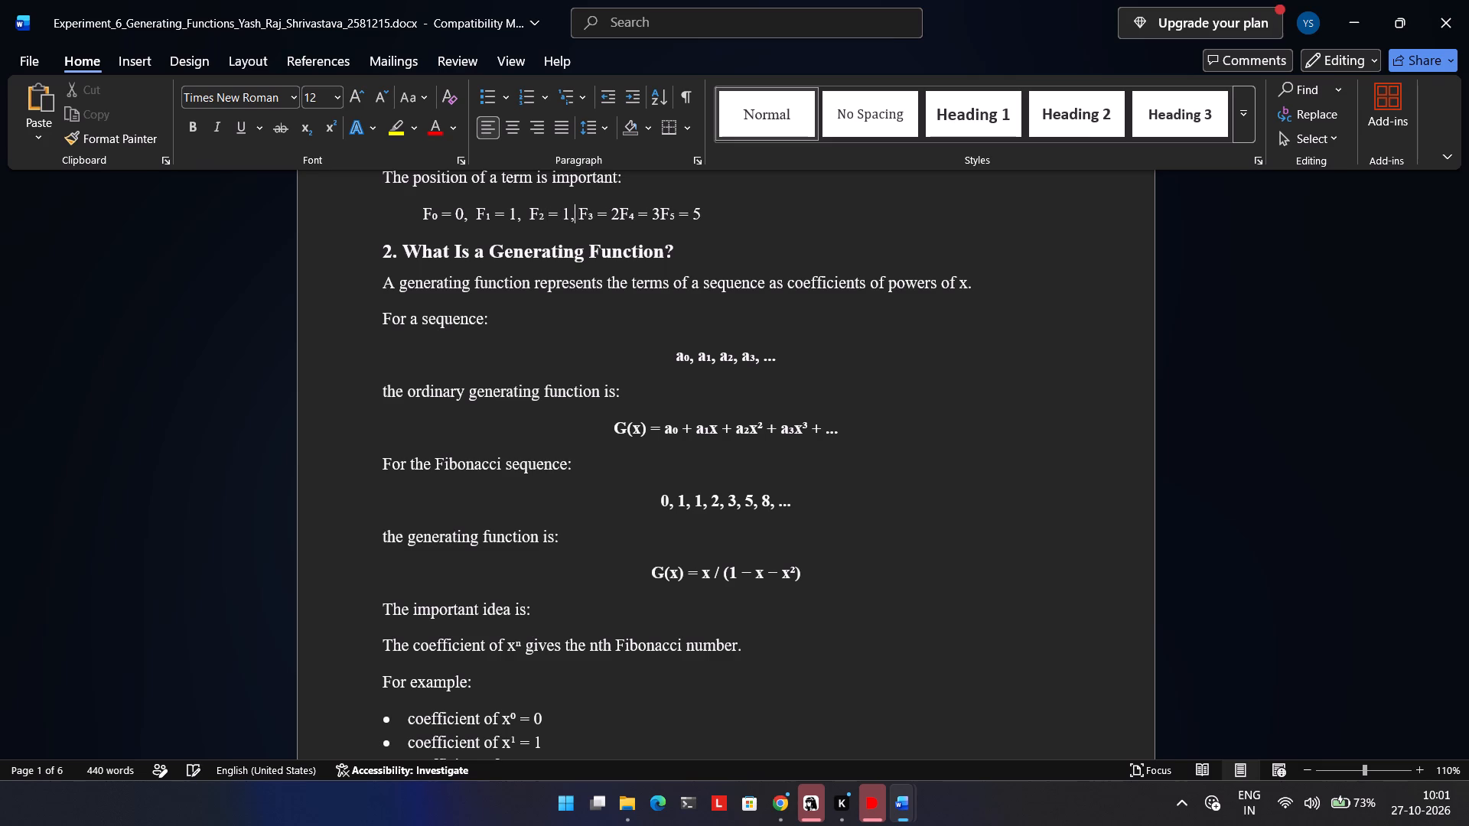
key("space")
Insert a comma and two spaces after the F₃ = 2 and F₄ = 3 terms on the same line.
key("Right")
key("Right")
key("Right")
key("Right")
key("Right")
key("Right")
type(",")
key("space")
key("space")
key("Right")
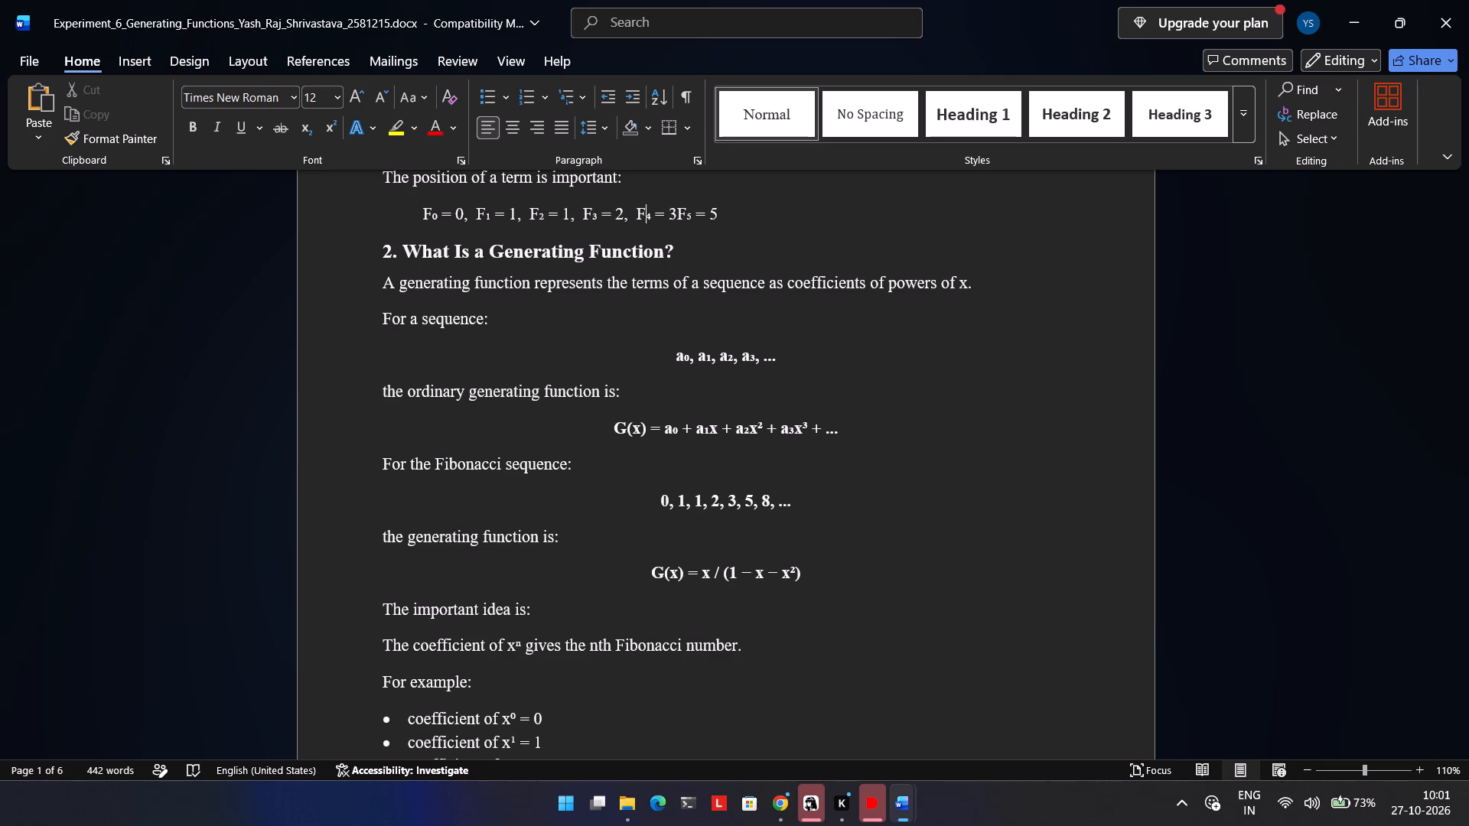
key("Right")
key("Right")
key("Right")
key("Right")
key("Right")
type(",")
key("space")
key("space")
Centre the line of term positions F₀ = 0 to F₅ = 5 in section 1.
scroll(586, 314, "up", 2)
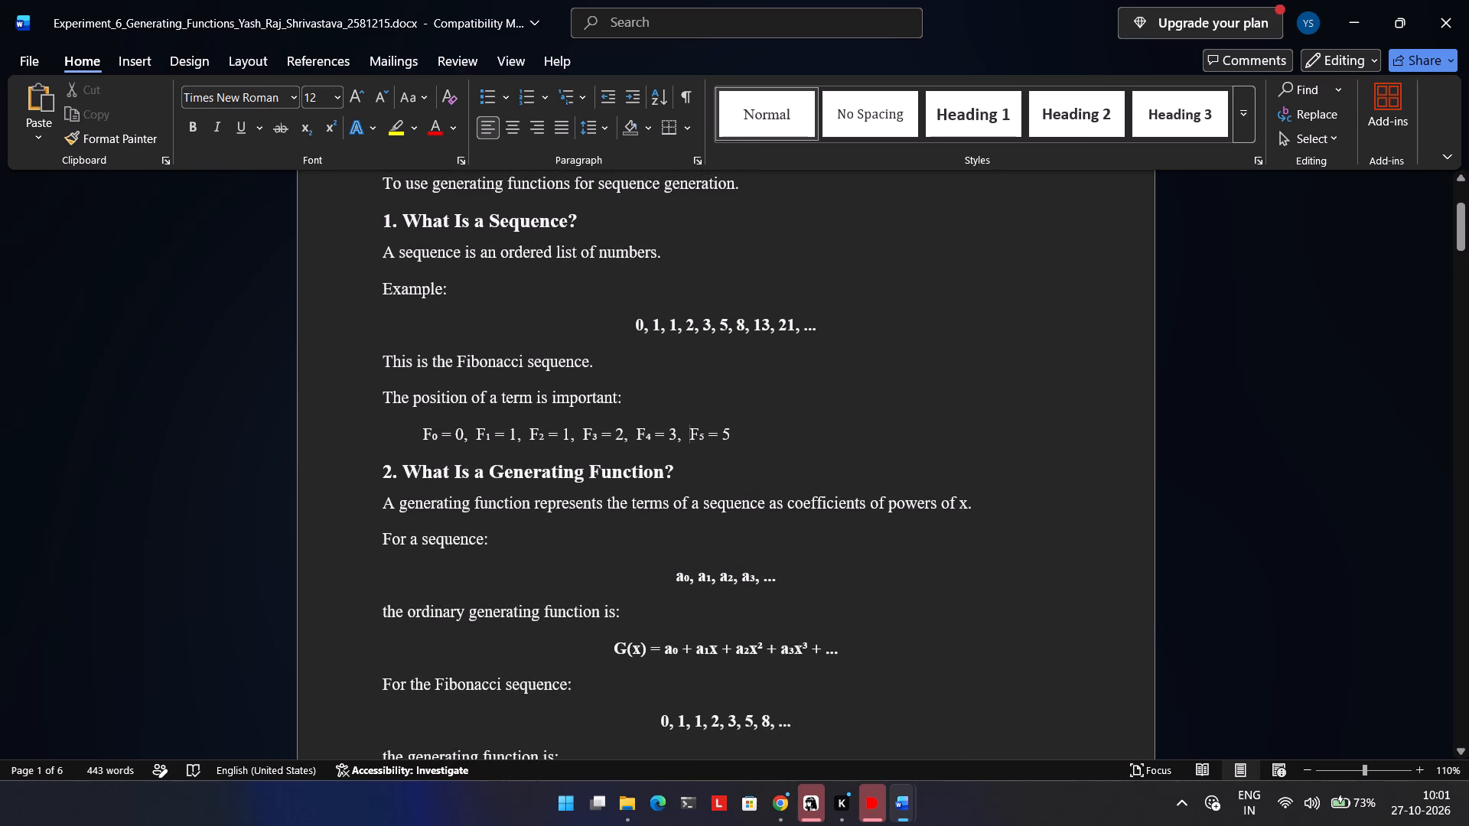
left_click_drag(419, 437, 734, 432)
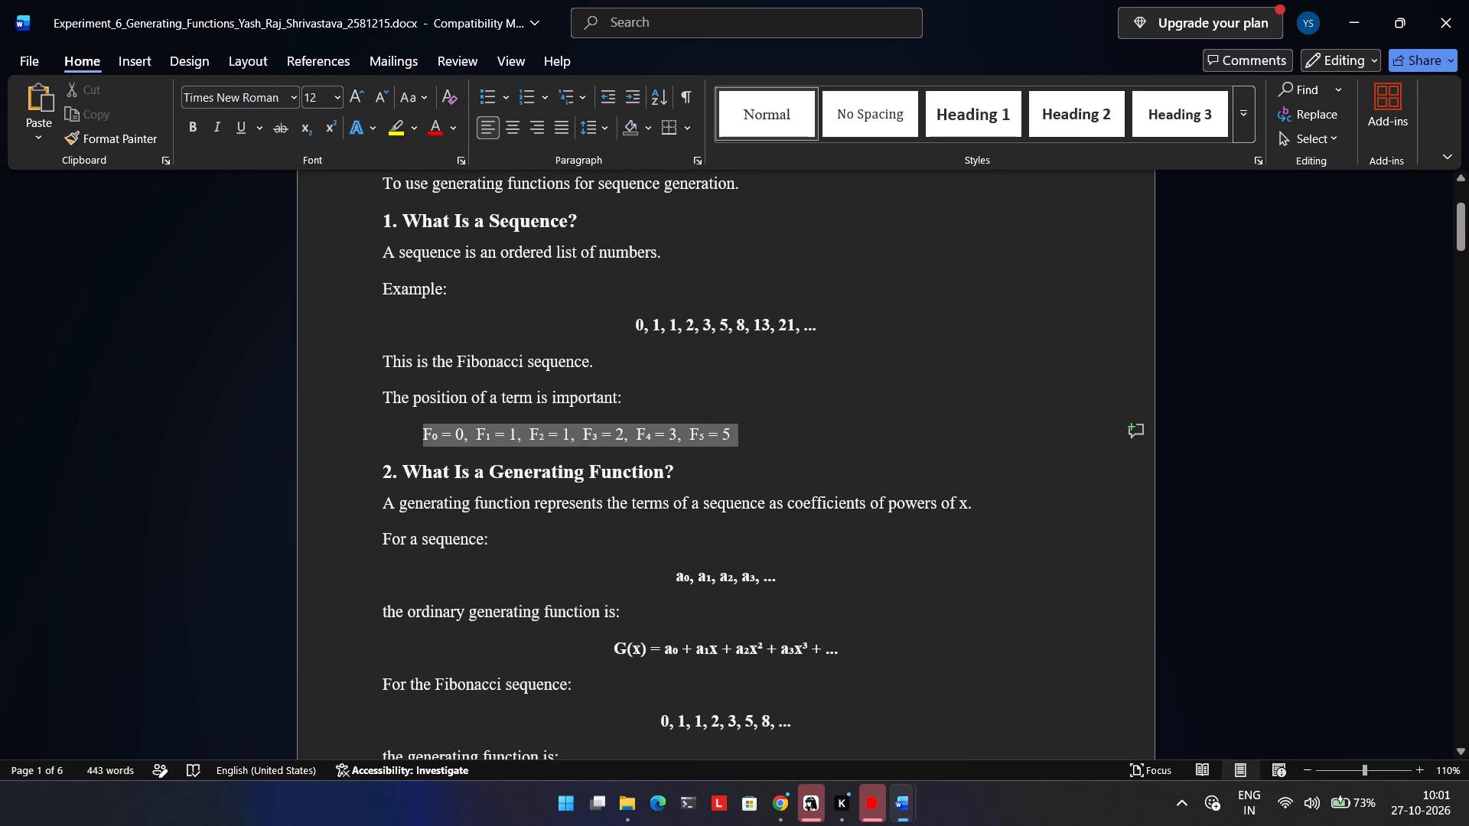
left_click_drag(734, 432, 734, 432)
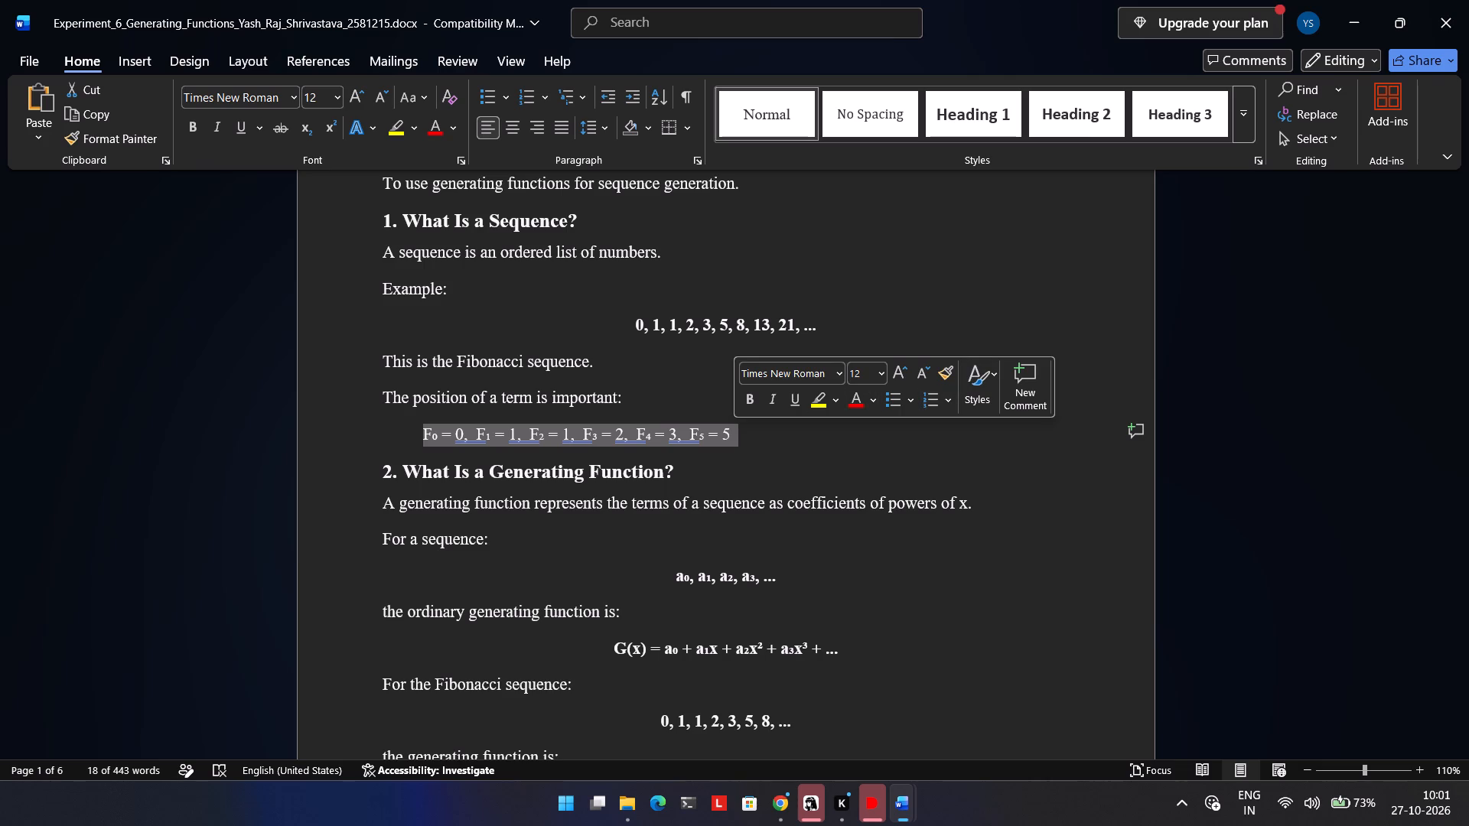
left_click(513, 133)
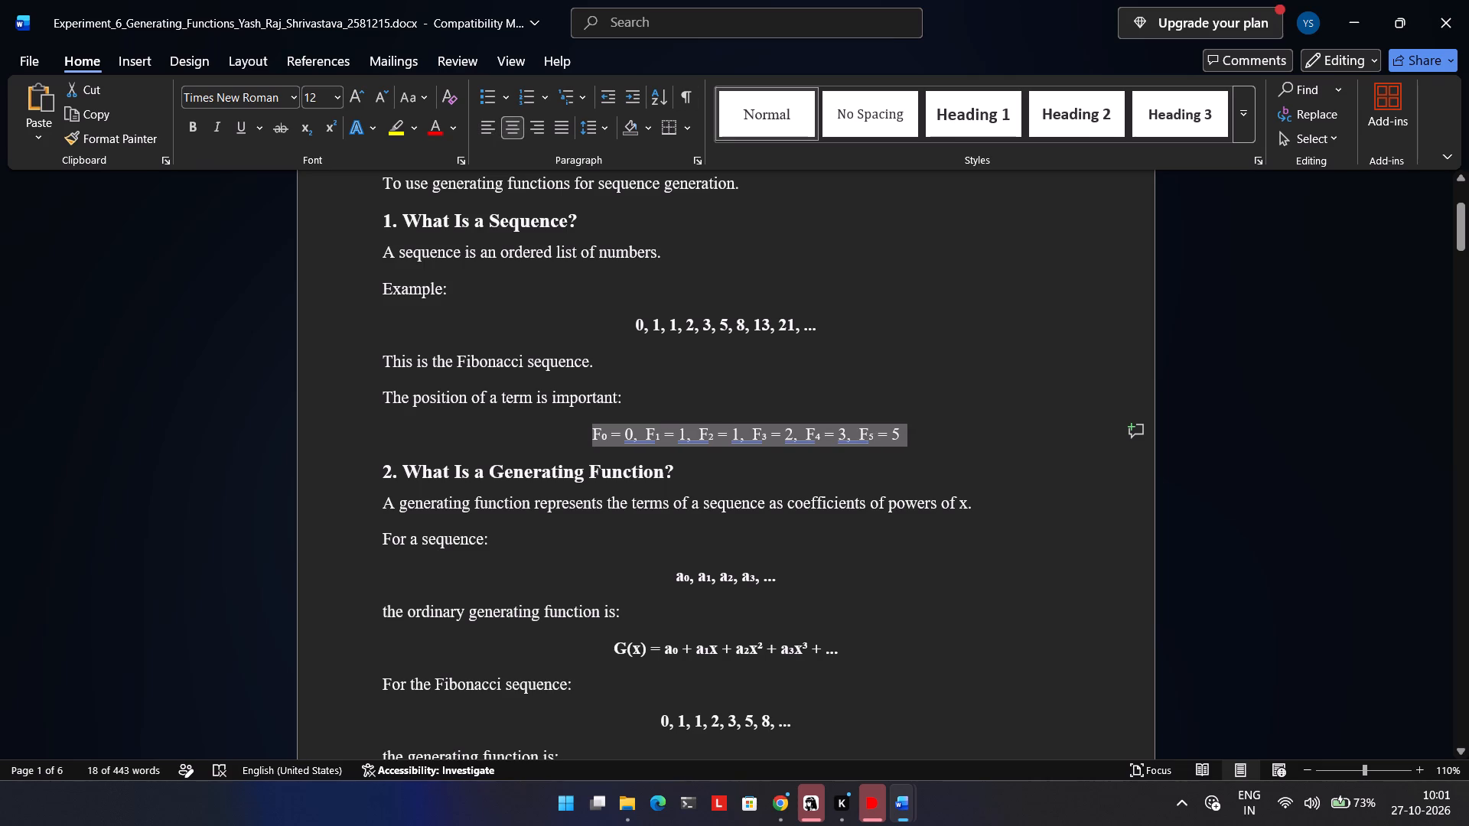
left_click(901, 361)
Remove the surplus blank lines between the section 3 code screenshot and the heading "4. Fibonacci Using the Closed-Form Formula".
scroll(901, 361, "down", 6, "ctrl")
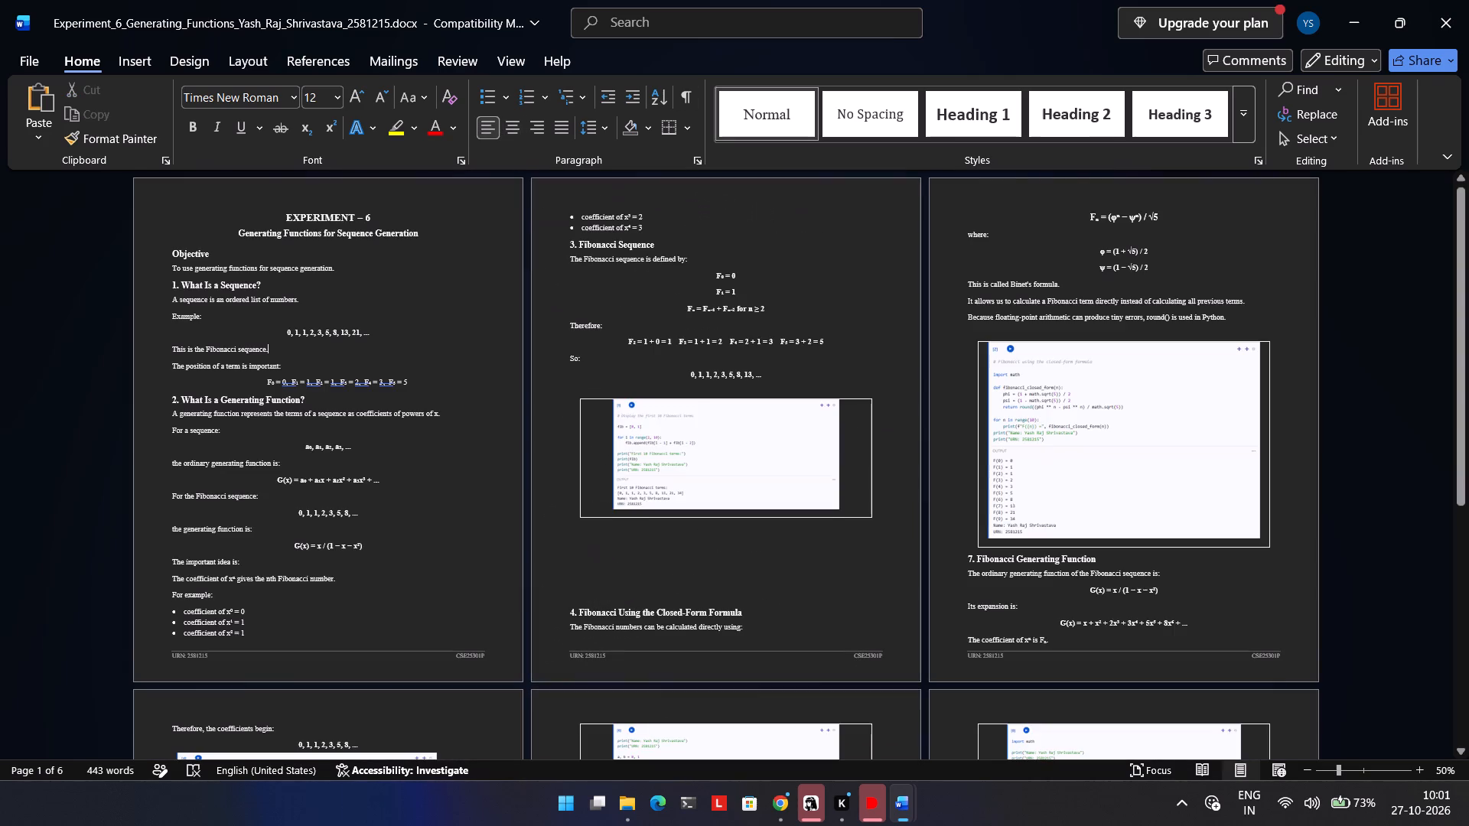
scroll(901, 361, "down", 5)
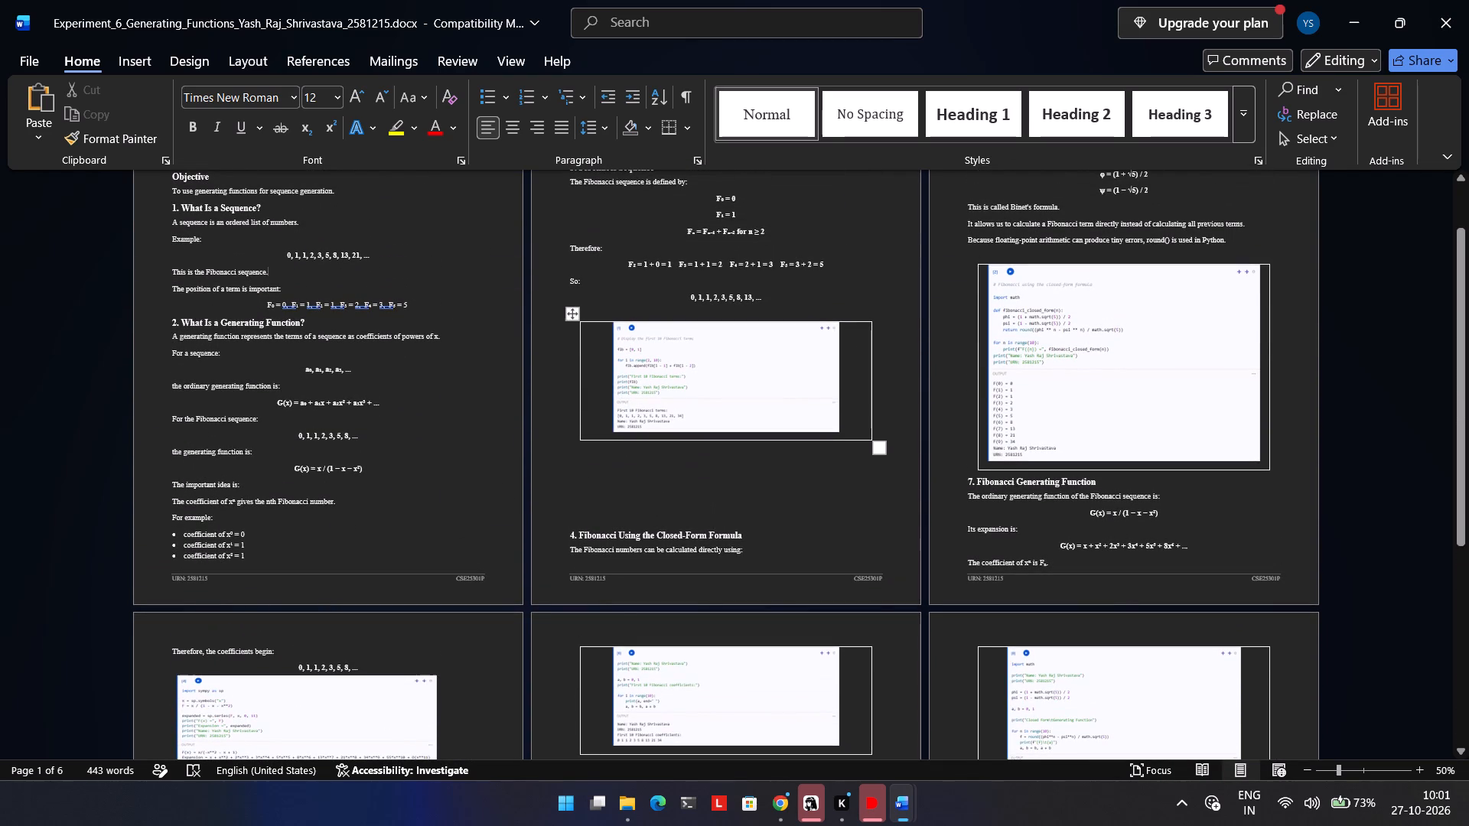
scroll(609, 505, "up", 1)
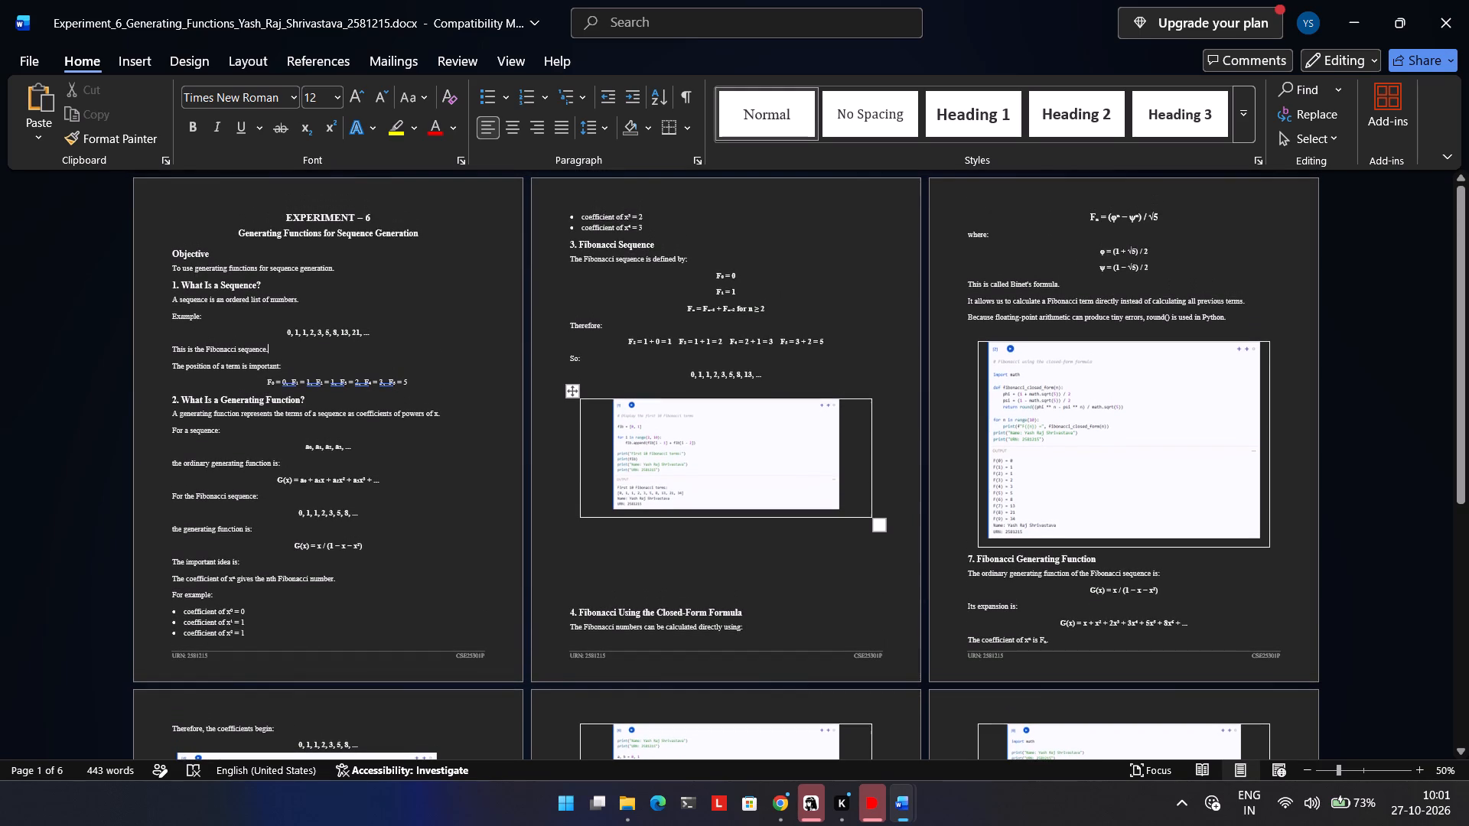
scroll(609, 505, "up", 1)
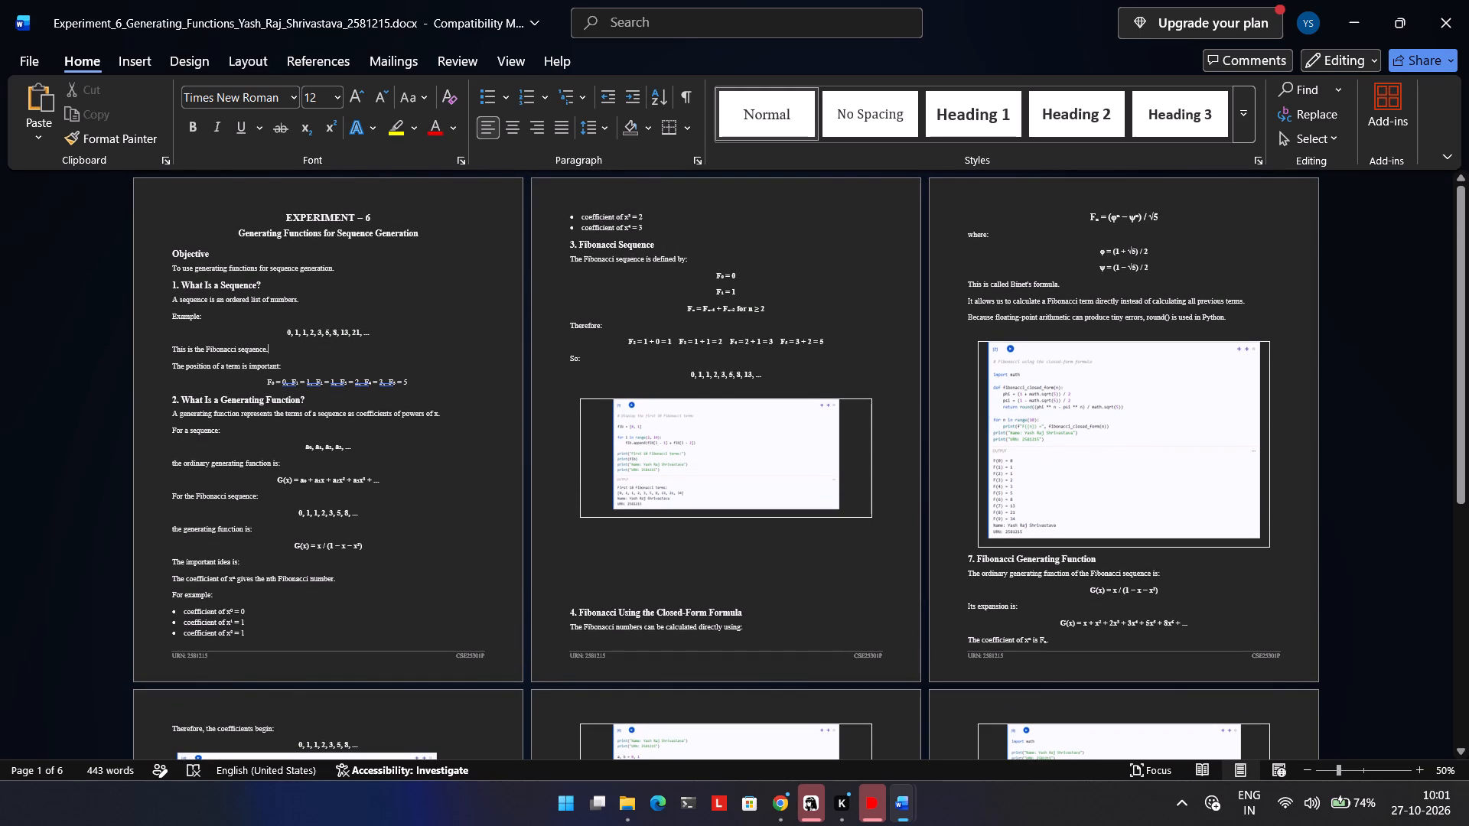
left_click(581, 598)
key("BackSpace")
key("BackSpace")
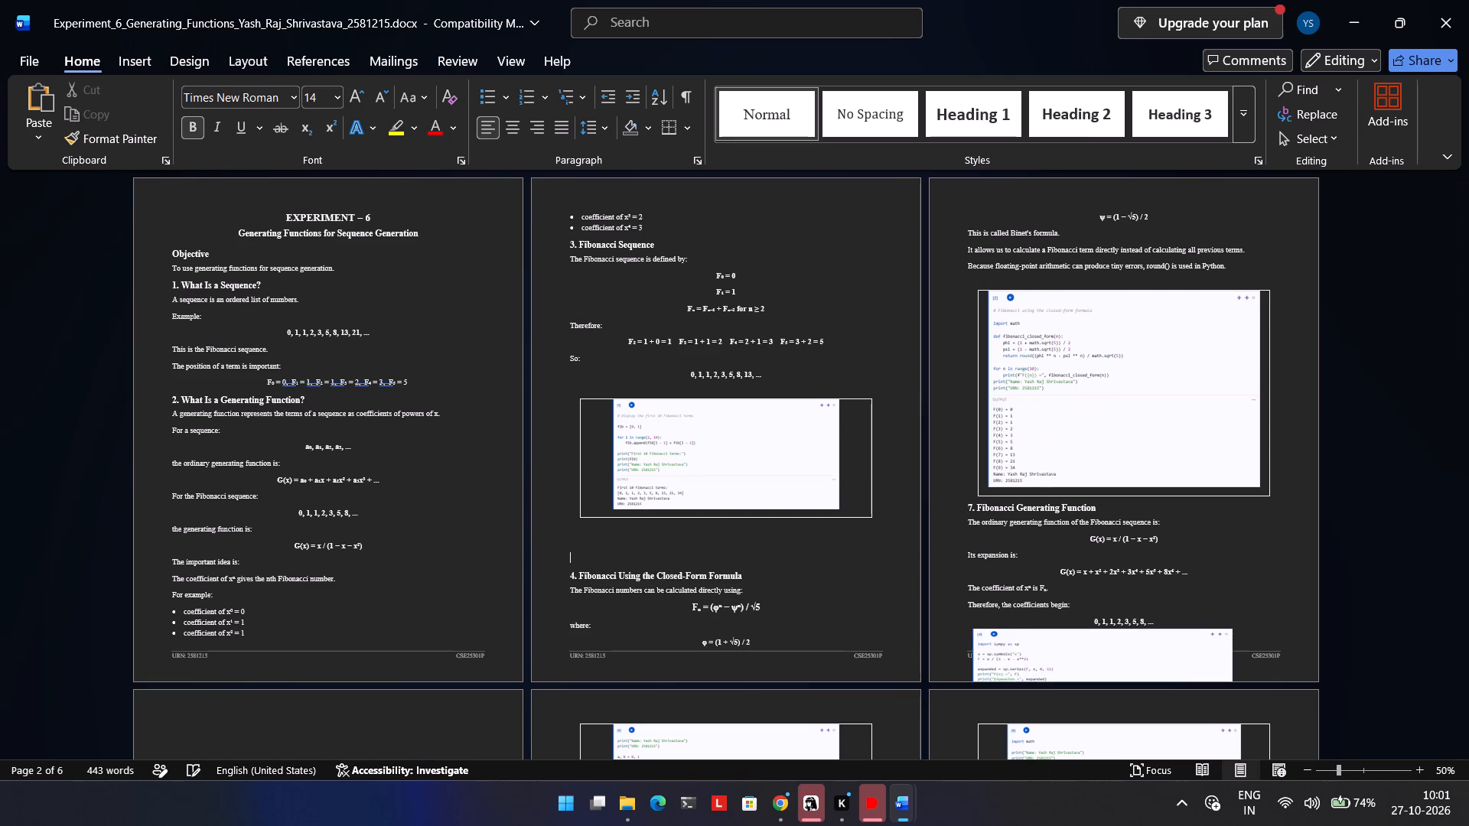
key("BackSpace")
key("BackSpace")
key("BackSpace")
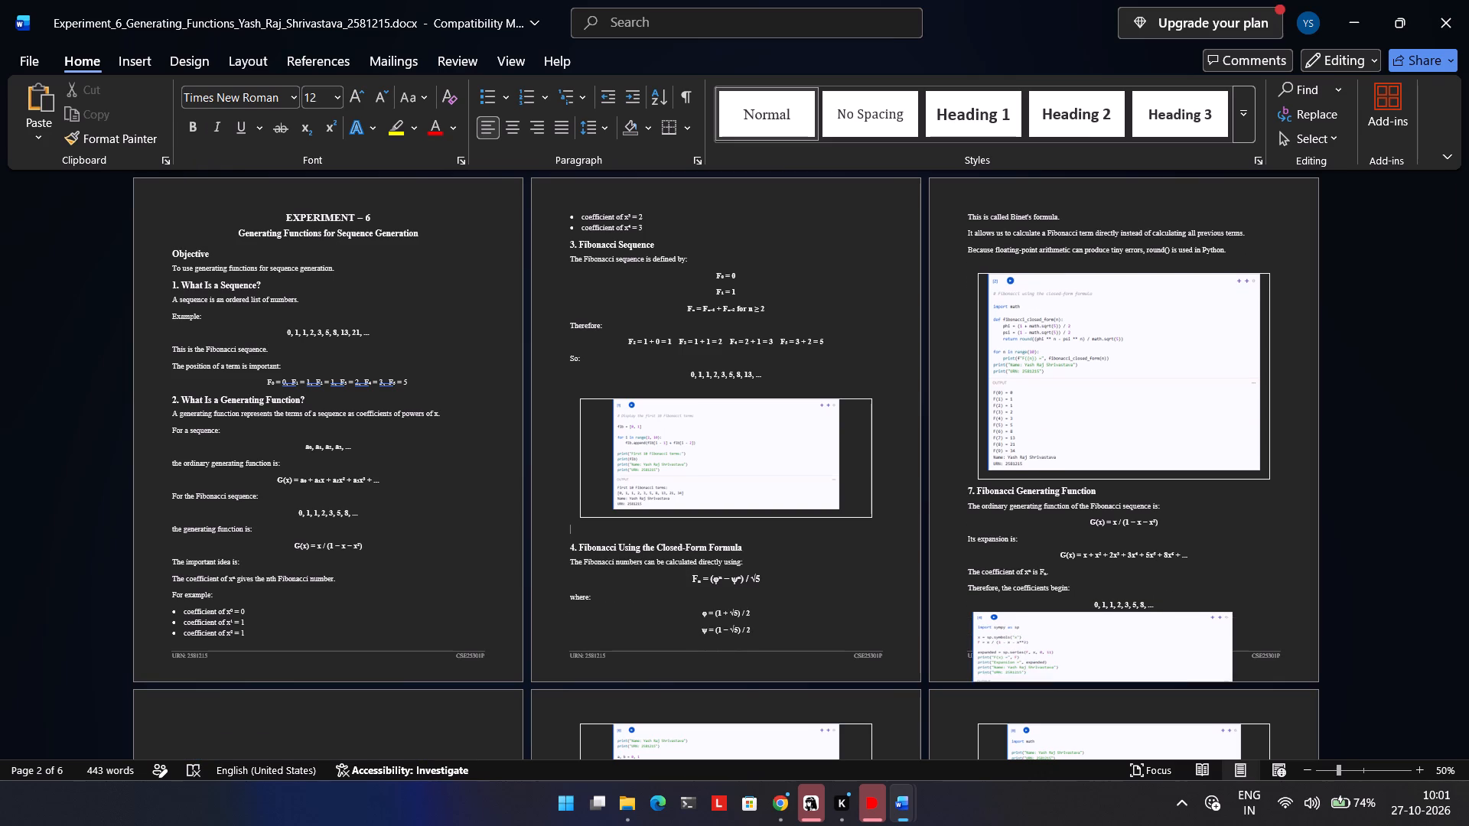
key("BackSpace")
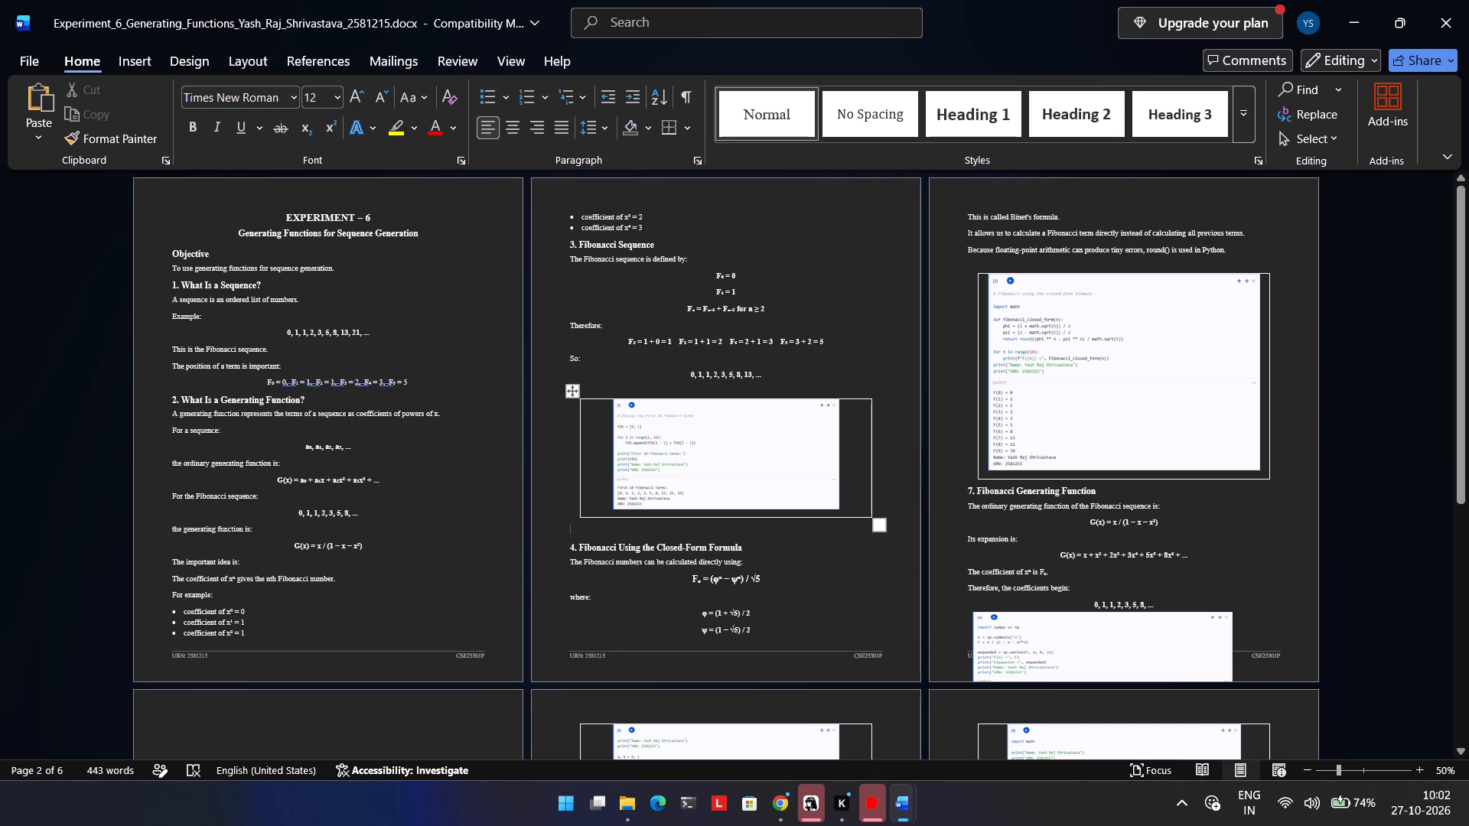
left_click(575, 549)
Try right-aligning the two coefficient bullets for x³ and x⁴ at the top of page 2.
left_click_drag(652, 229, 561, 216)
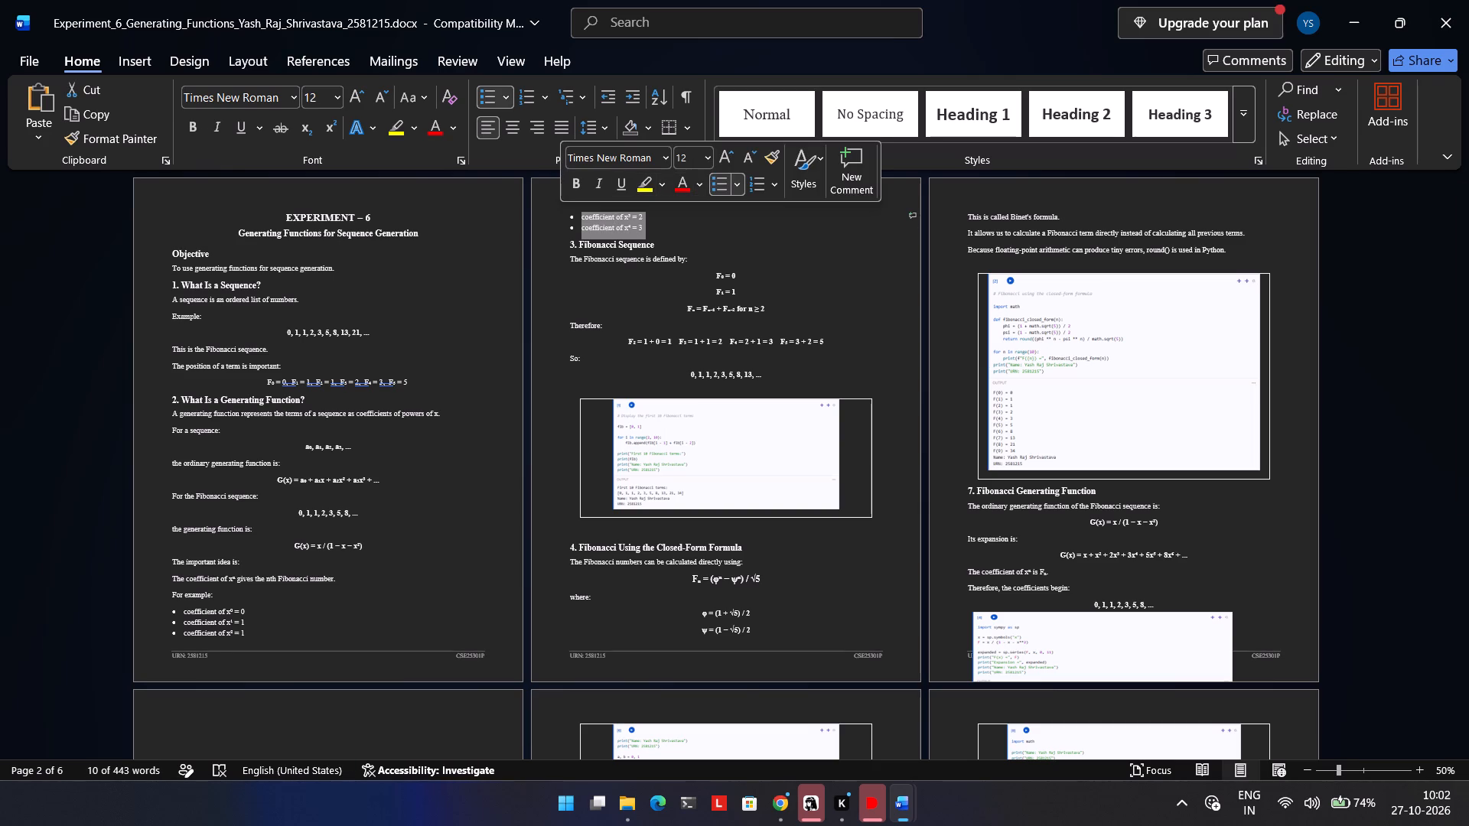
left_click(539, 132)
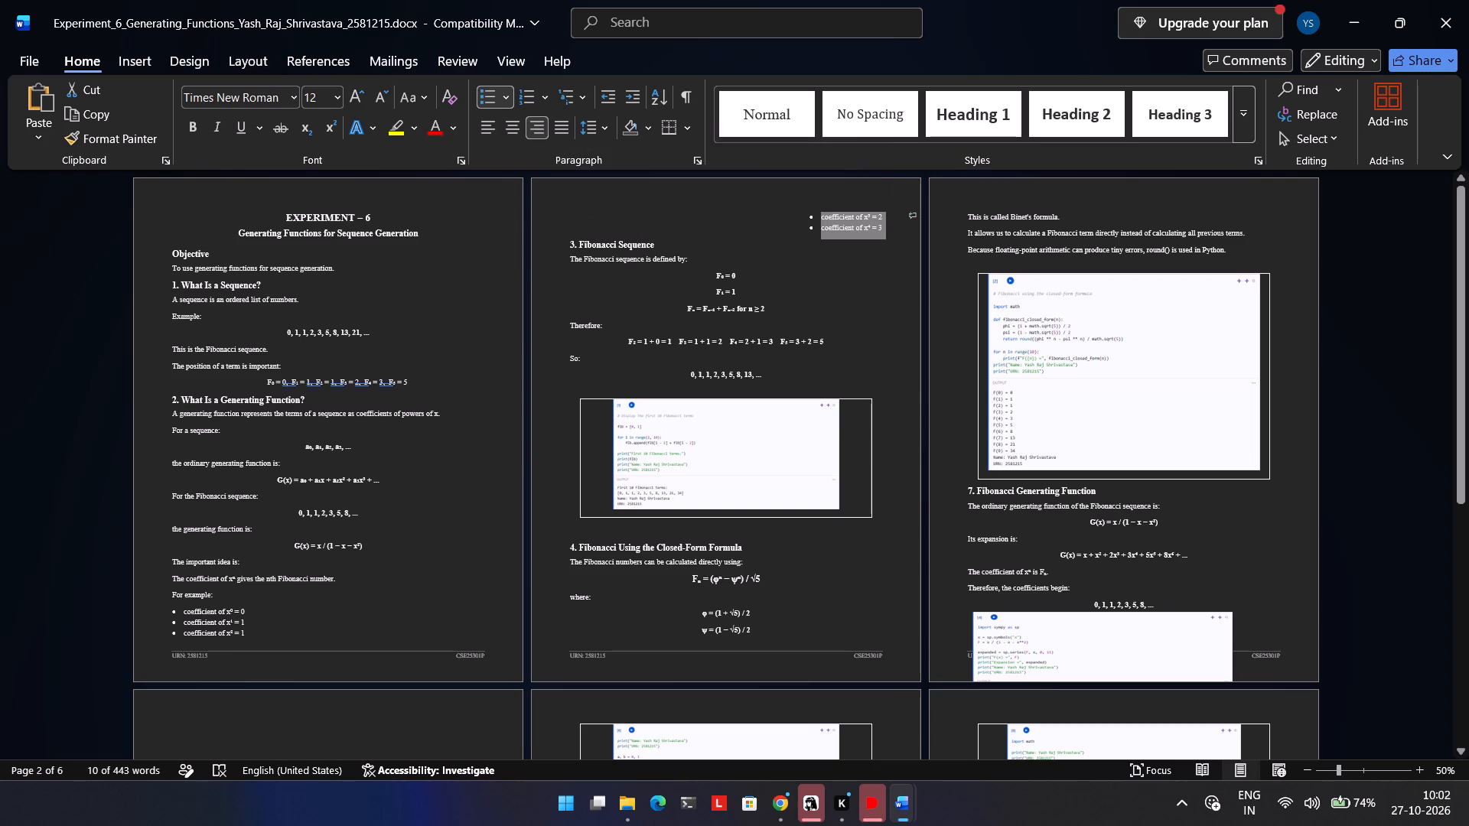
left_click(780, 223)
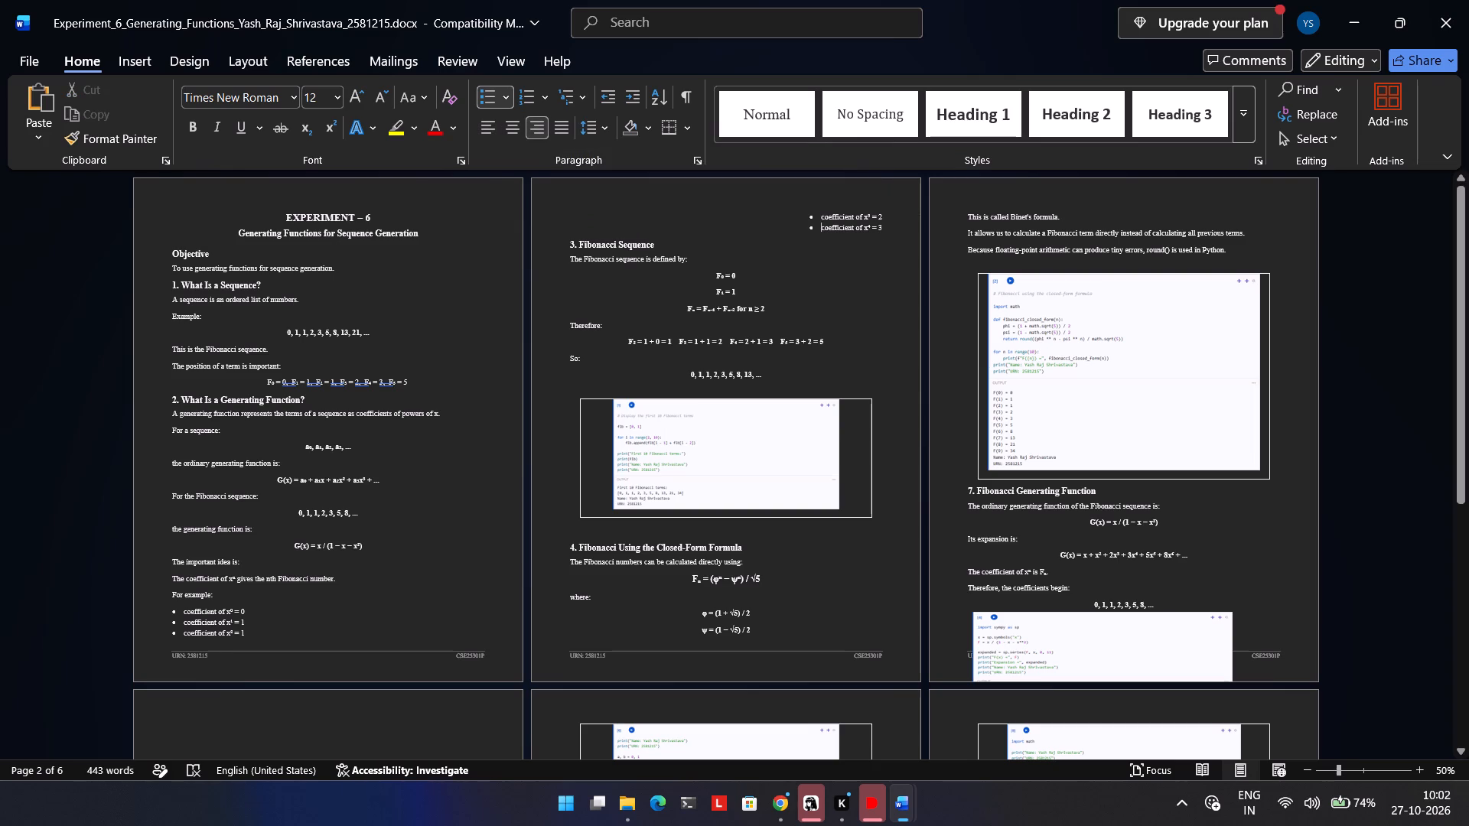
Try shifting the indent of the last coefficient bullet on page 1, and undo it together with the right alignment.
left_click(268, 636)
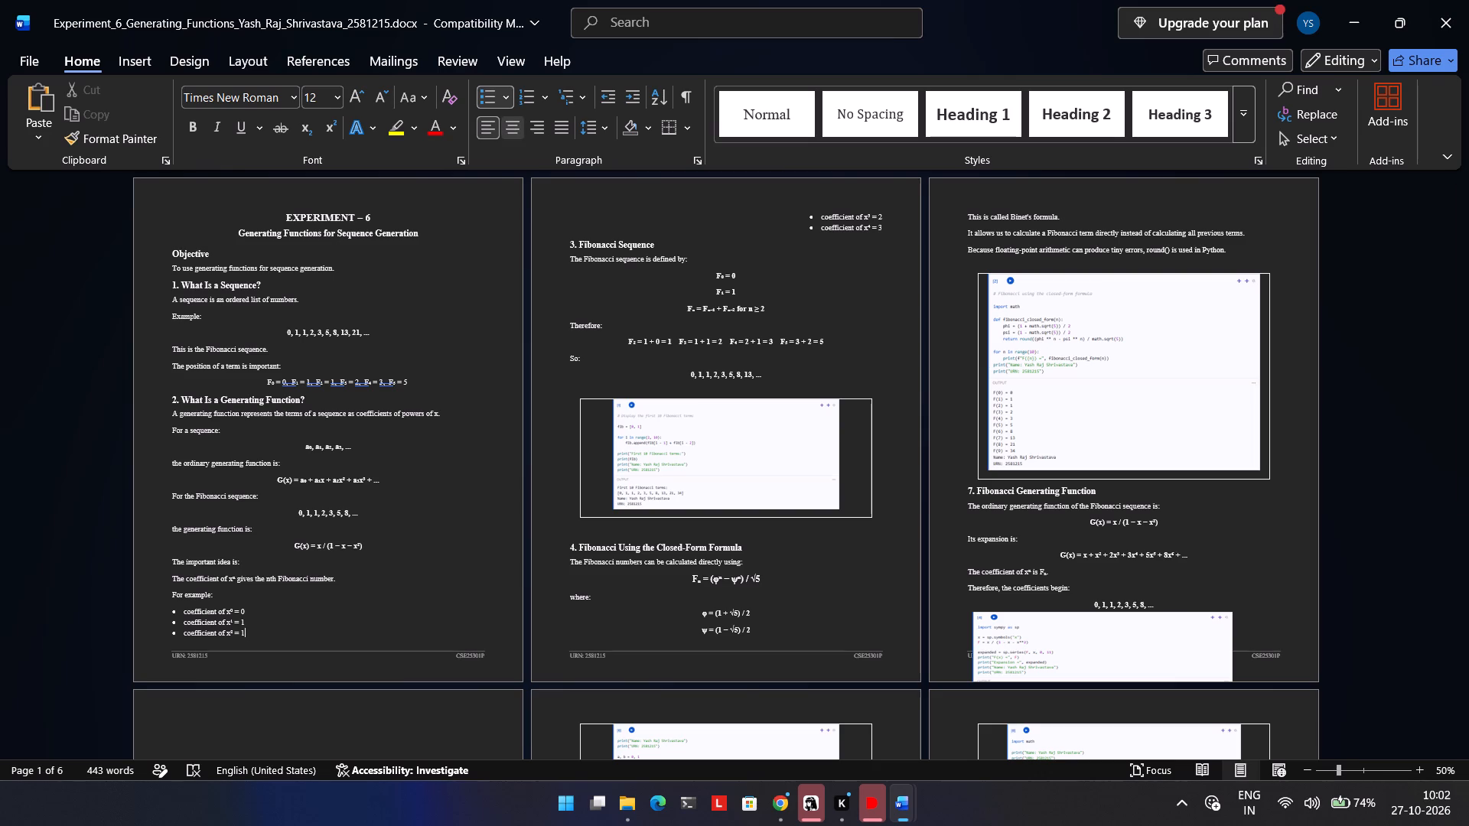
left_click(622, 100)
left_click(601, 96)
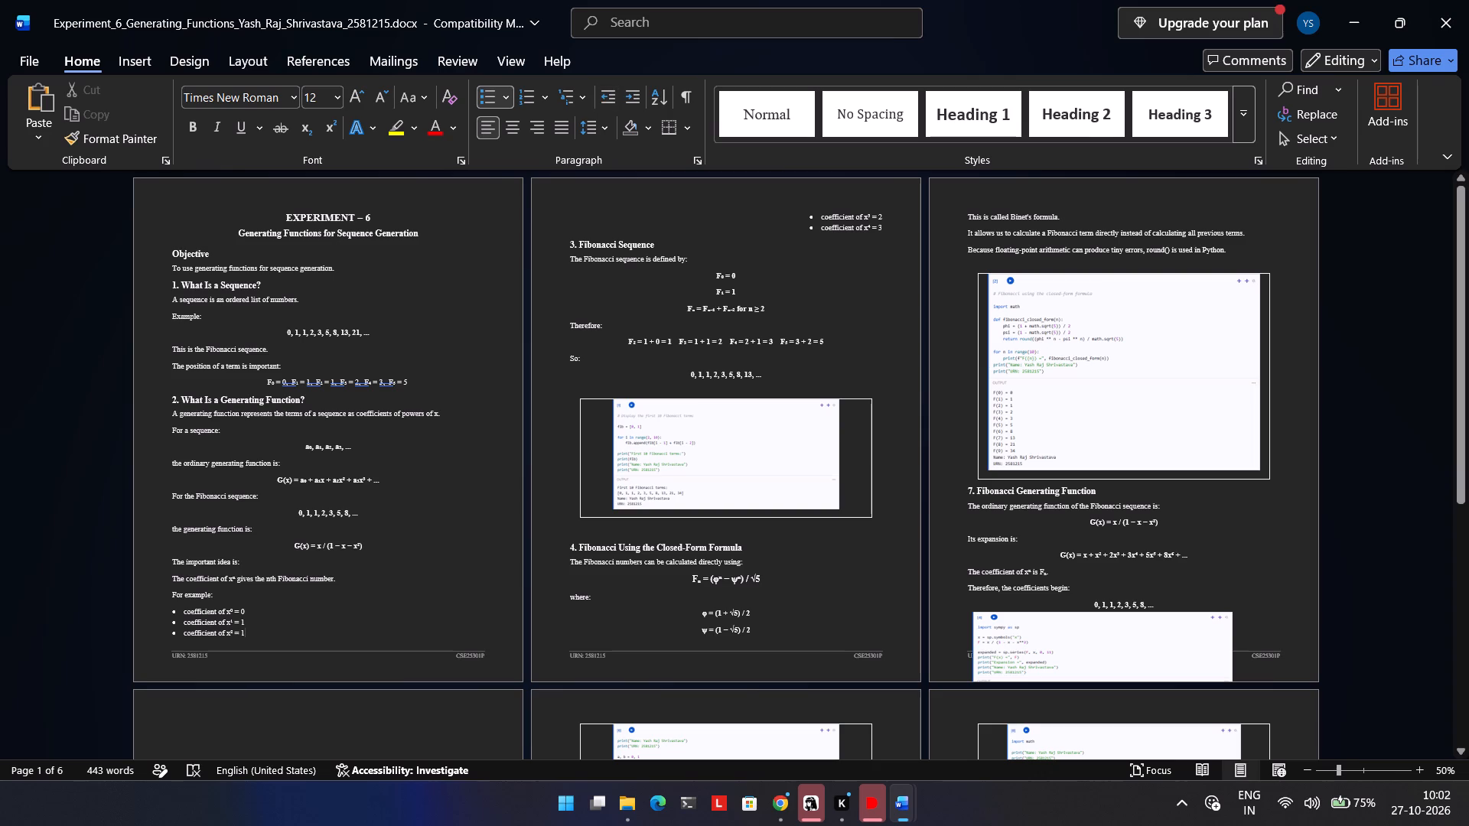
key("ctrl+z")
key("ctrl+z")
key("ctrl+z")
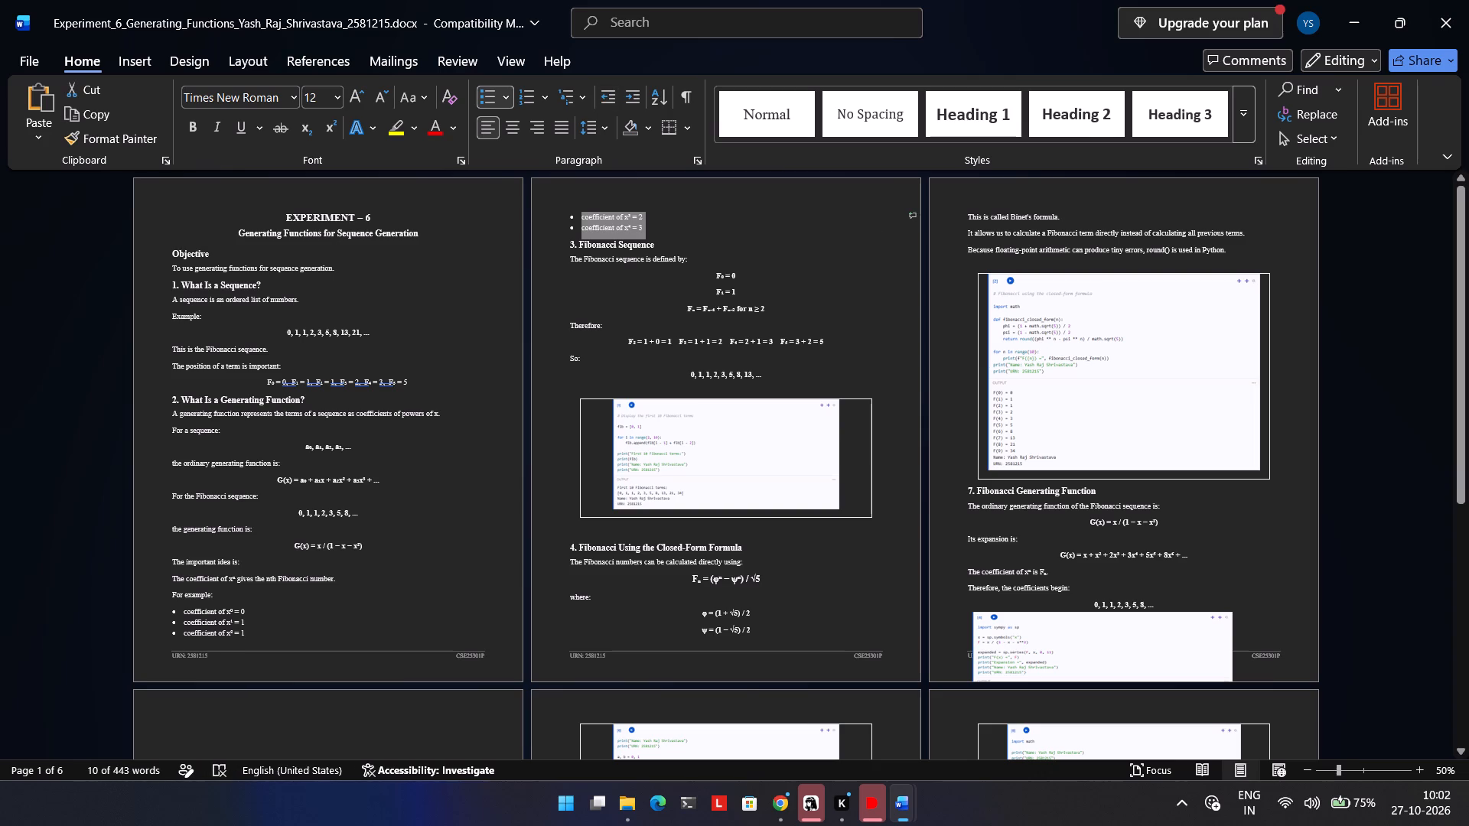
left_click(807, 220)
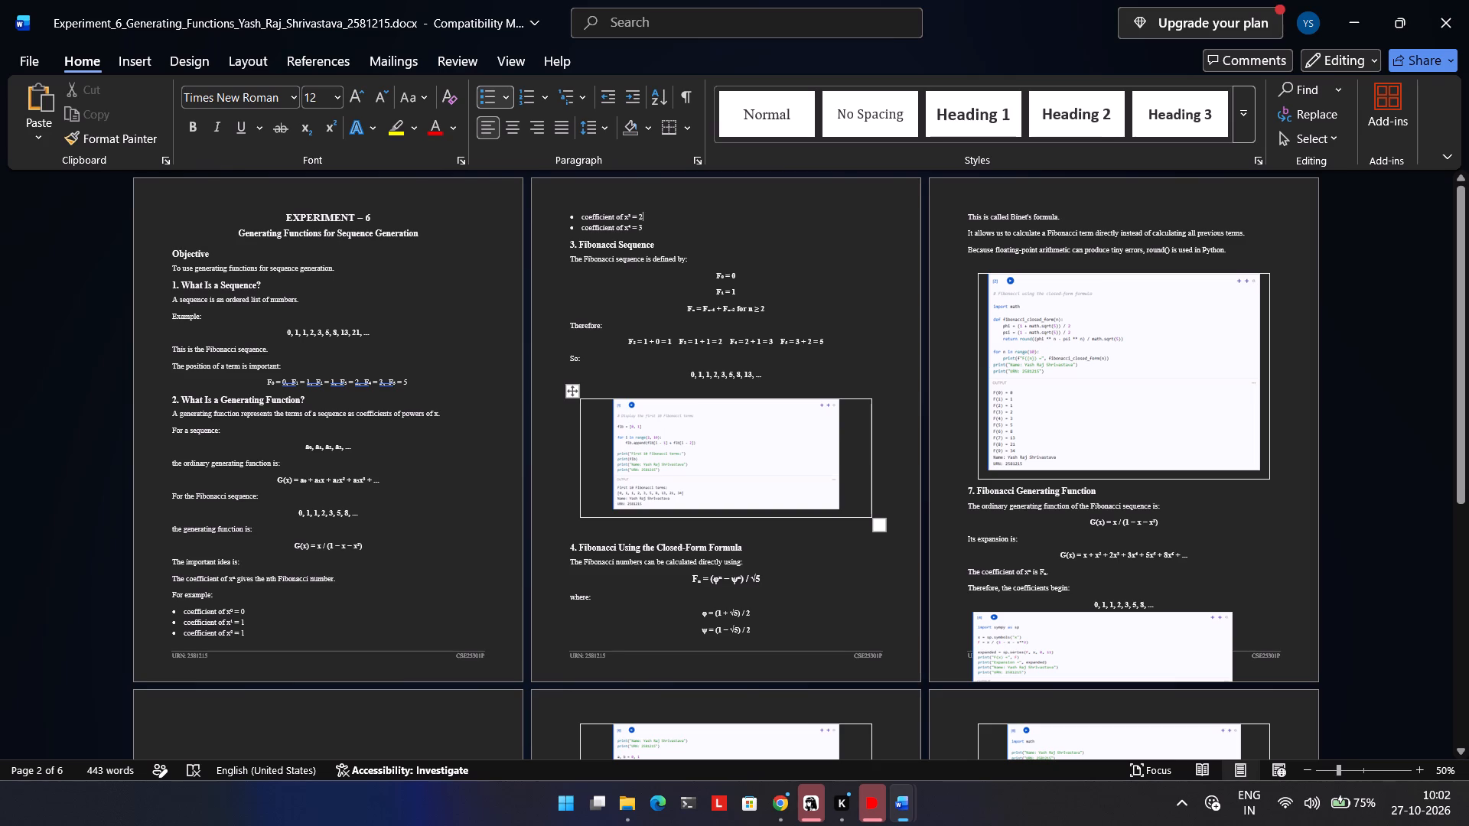
Examine the gaps and page breaks across the pages, from the theory sections through the exercises.
scroll(862, 515, "down", 1)
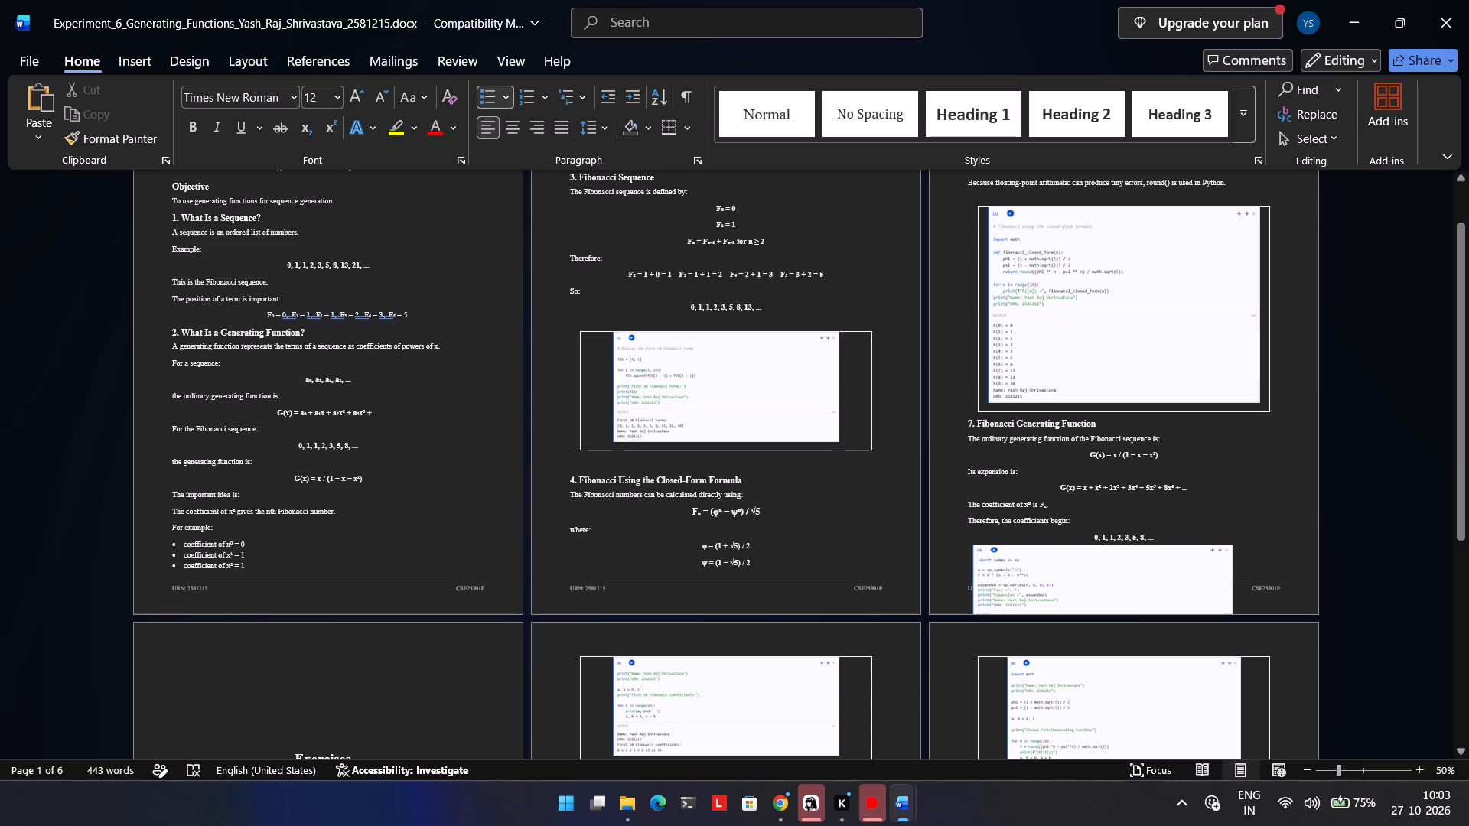
scroll(681, 556, "up", 1)
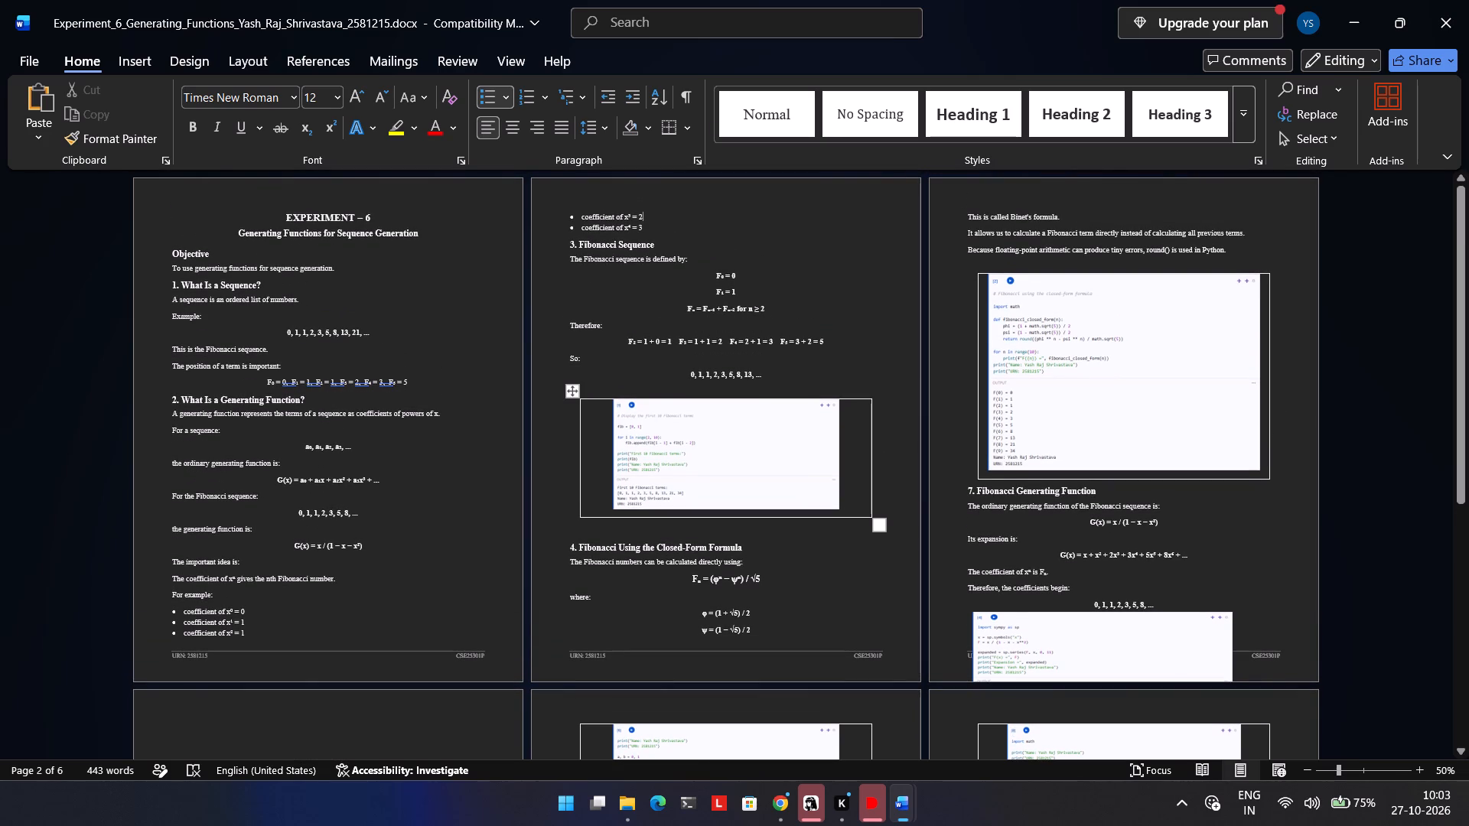
scroll(712, 460, "down", 1)
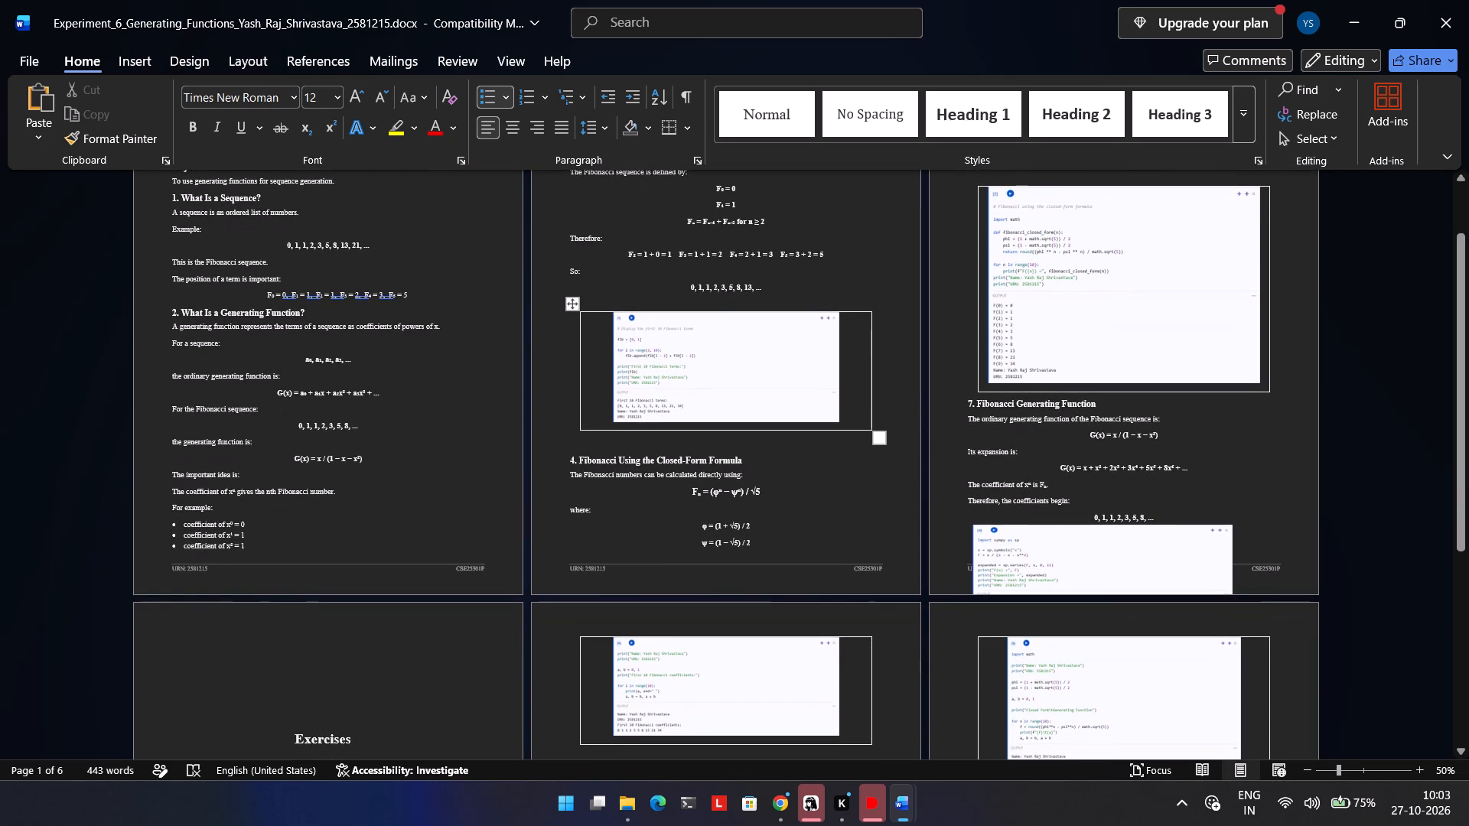
left_click(614, 298)
scroll(614, 298, "down", 2)
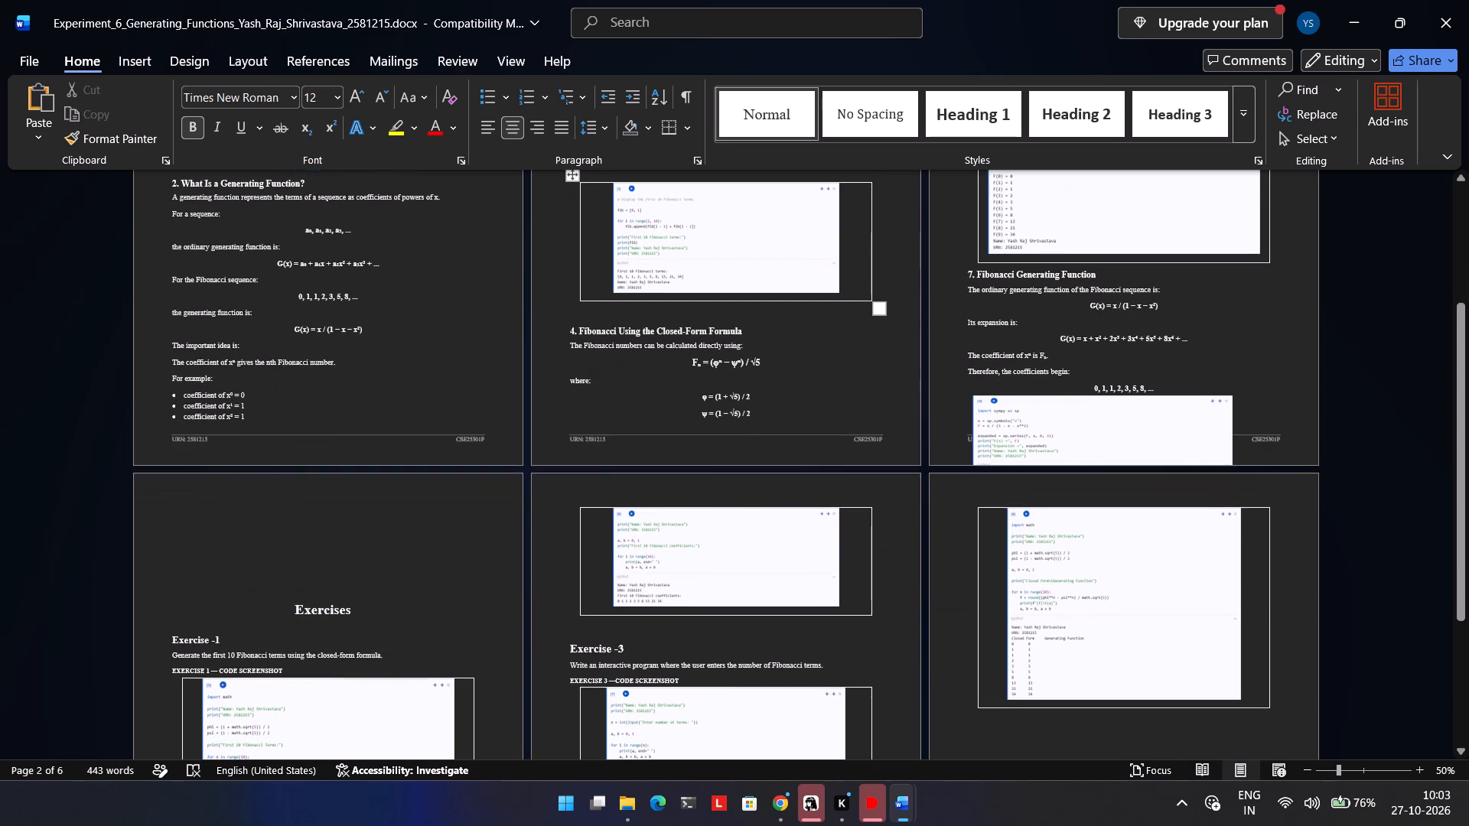
scroll(678, 382, "down", 1)
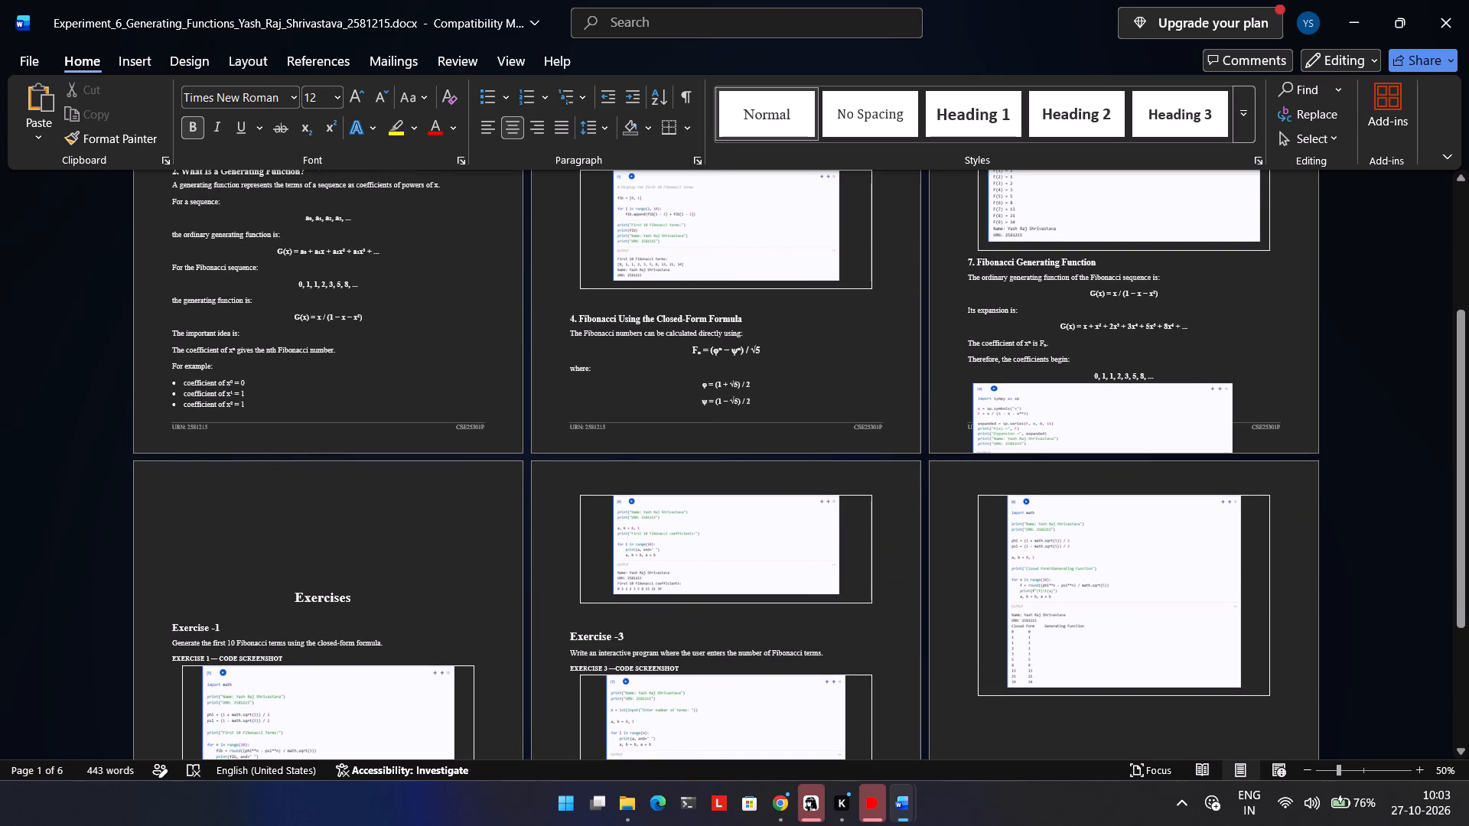
scroll(607, 413, "down", 1)
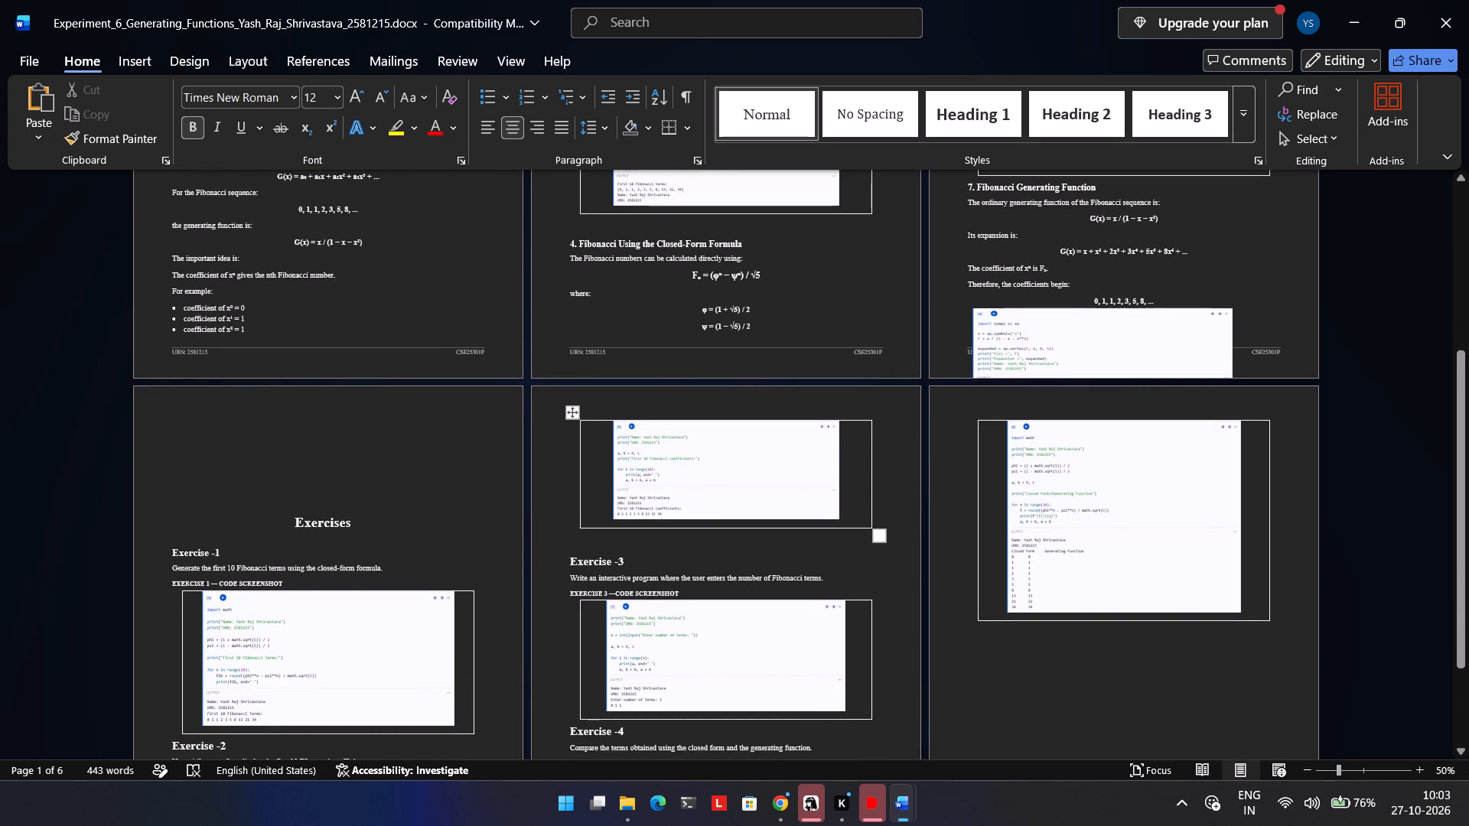
left_click(236, 489)
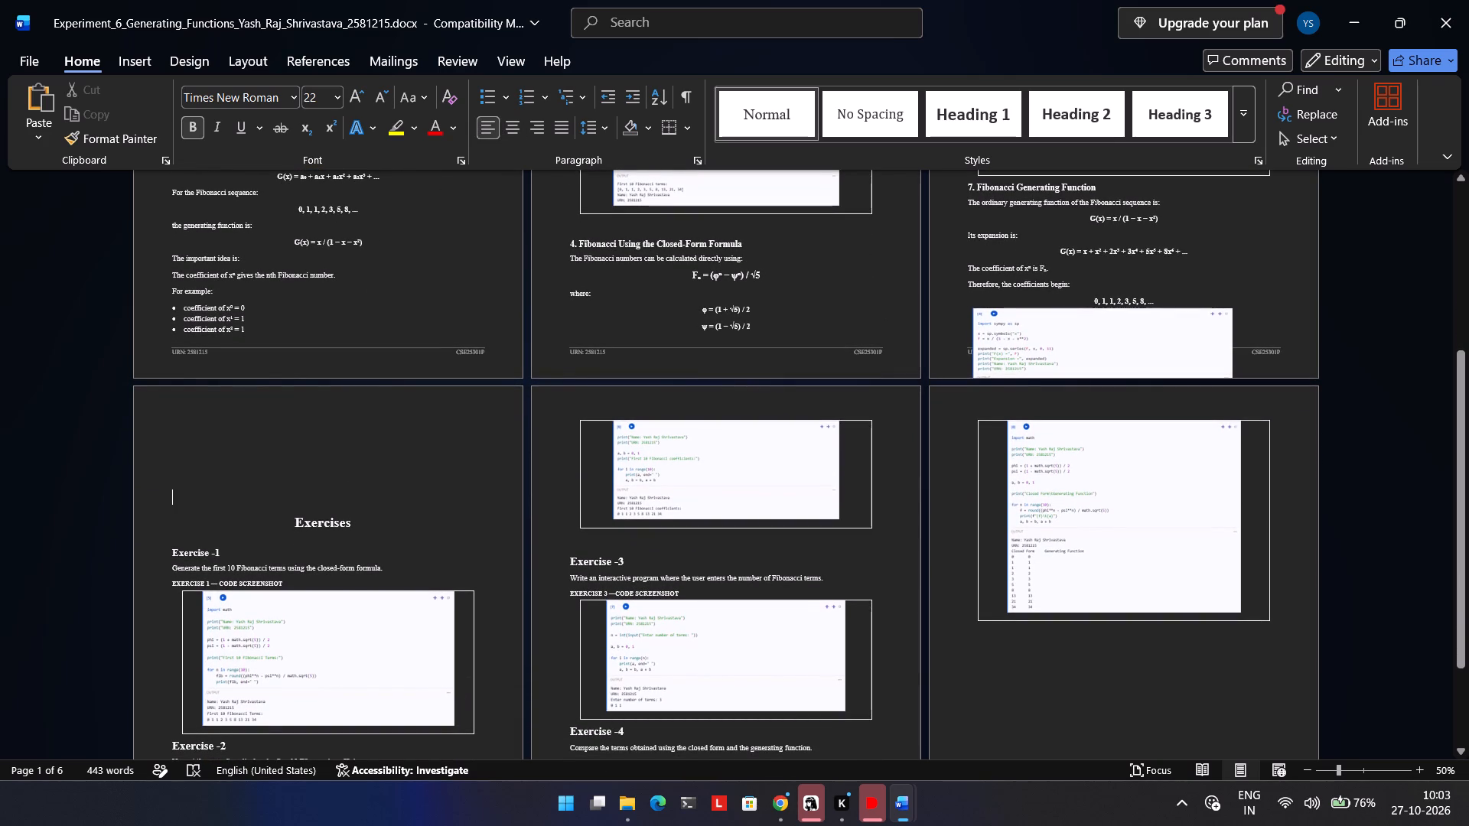
scroll(1097, 278, "up", 1)
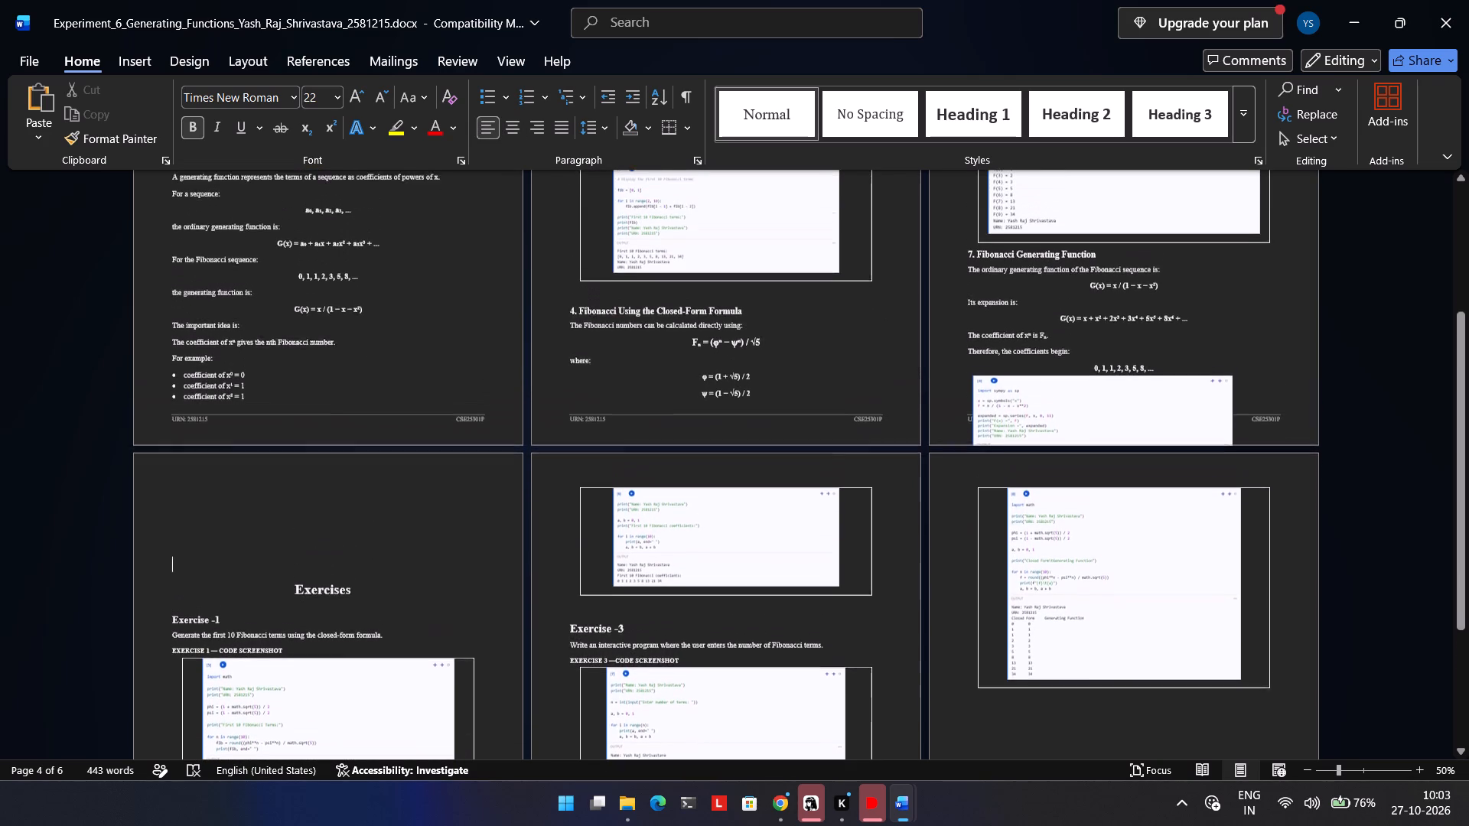
scroll(1097, 278, "up", 1)
Push the heading "7. Fibonacci Generating Function" onto a new page by inserting nine blank lines before it.
left_click(966, 262)
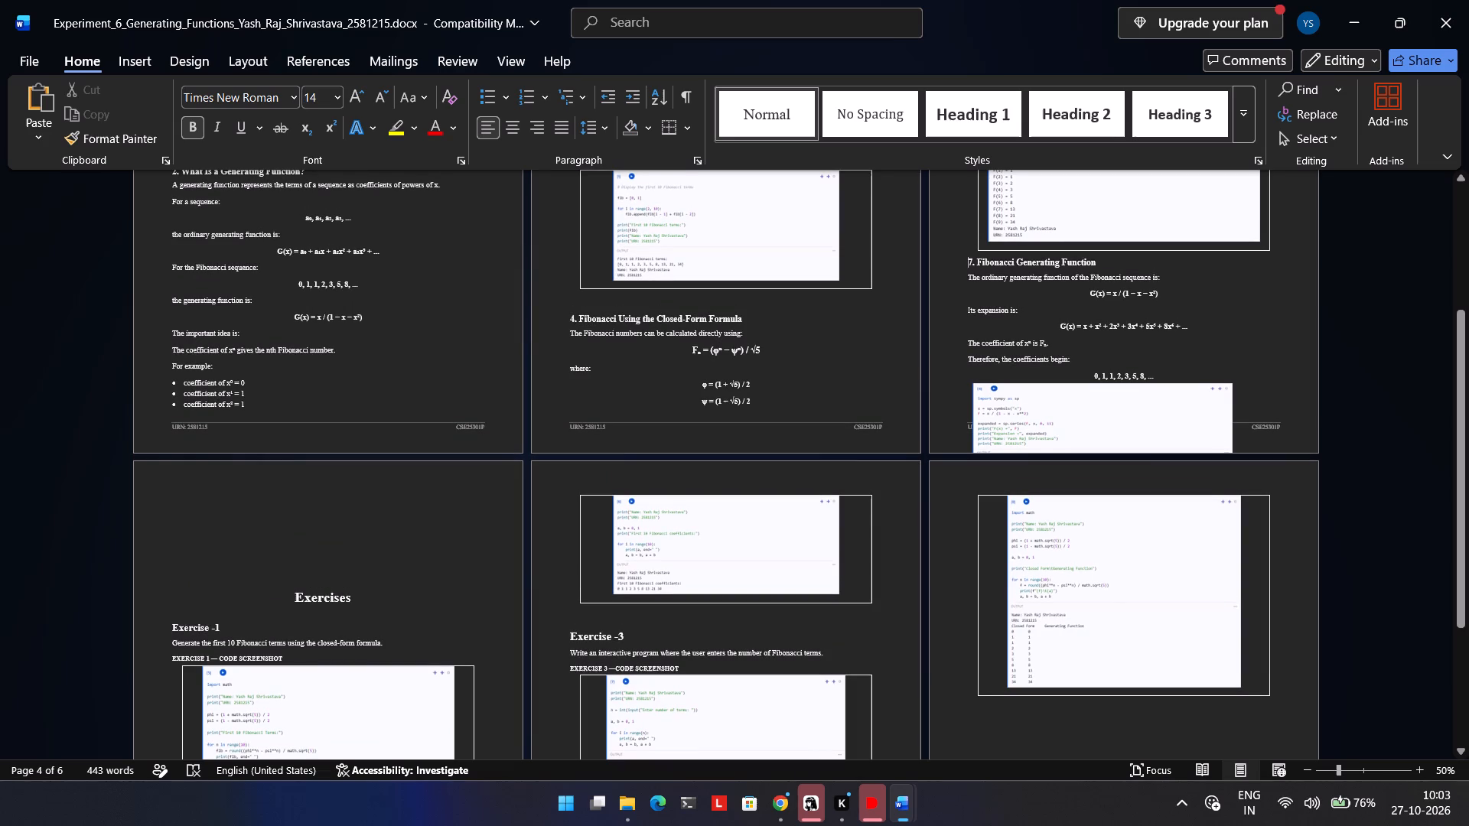
key("Return")
key("Return")
key("Return")
key("Return")
key("Return")
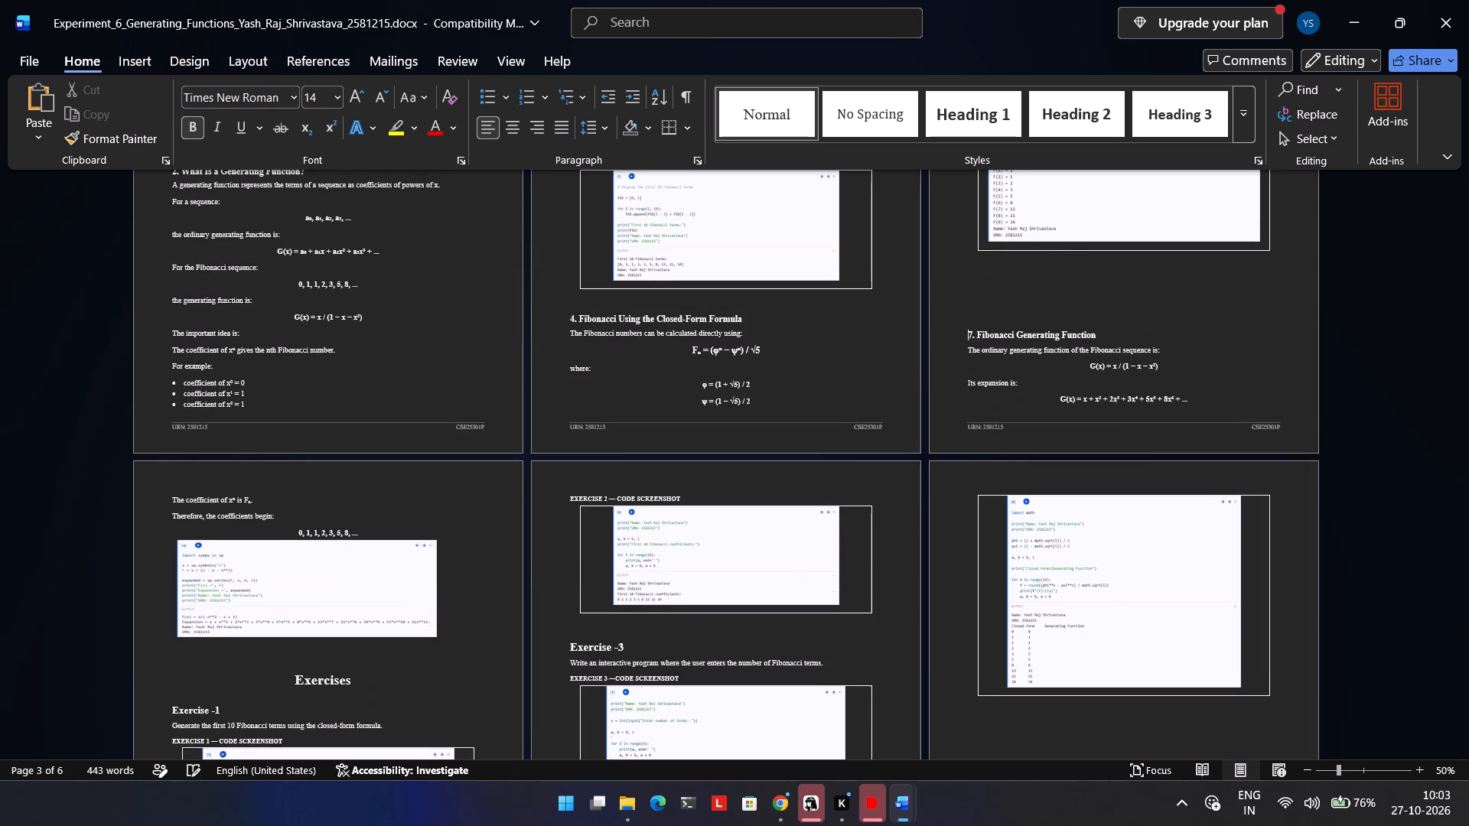
key("Return")
key("Return")
key("Return")
key("Return")
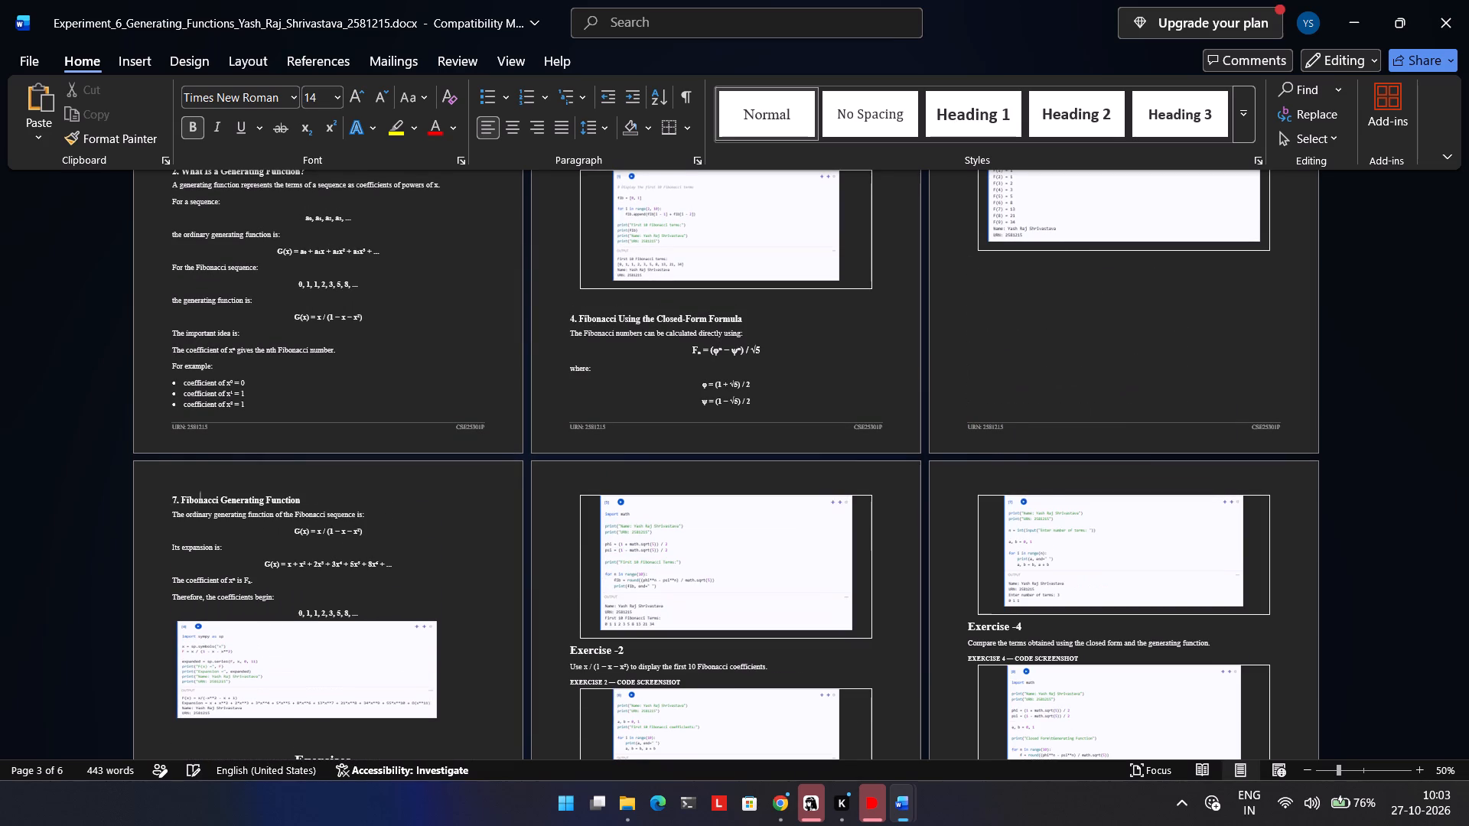
Push the heading "4. Fibonacci Using the Closed-Form Formula" onto page 3 by inserting seven blank lines below the code screenshot on page 2.
scroll(1047, 160, "up", 2)
scroll(901, 79, "up", 1)
scroll(933, 0, "down", 1)
scroll(748, 509, "up", 7)
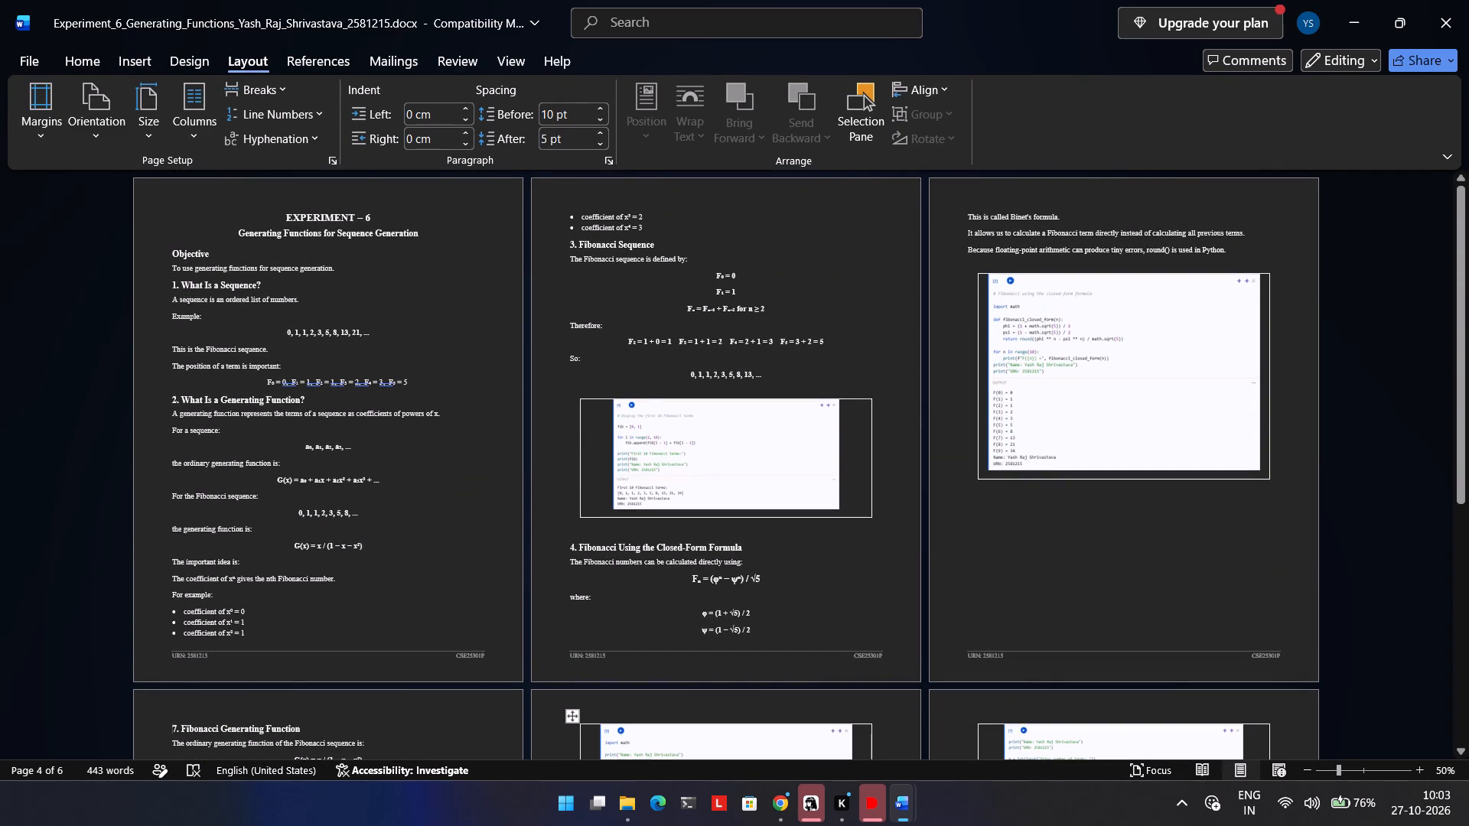
left_click(570, 538)
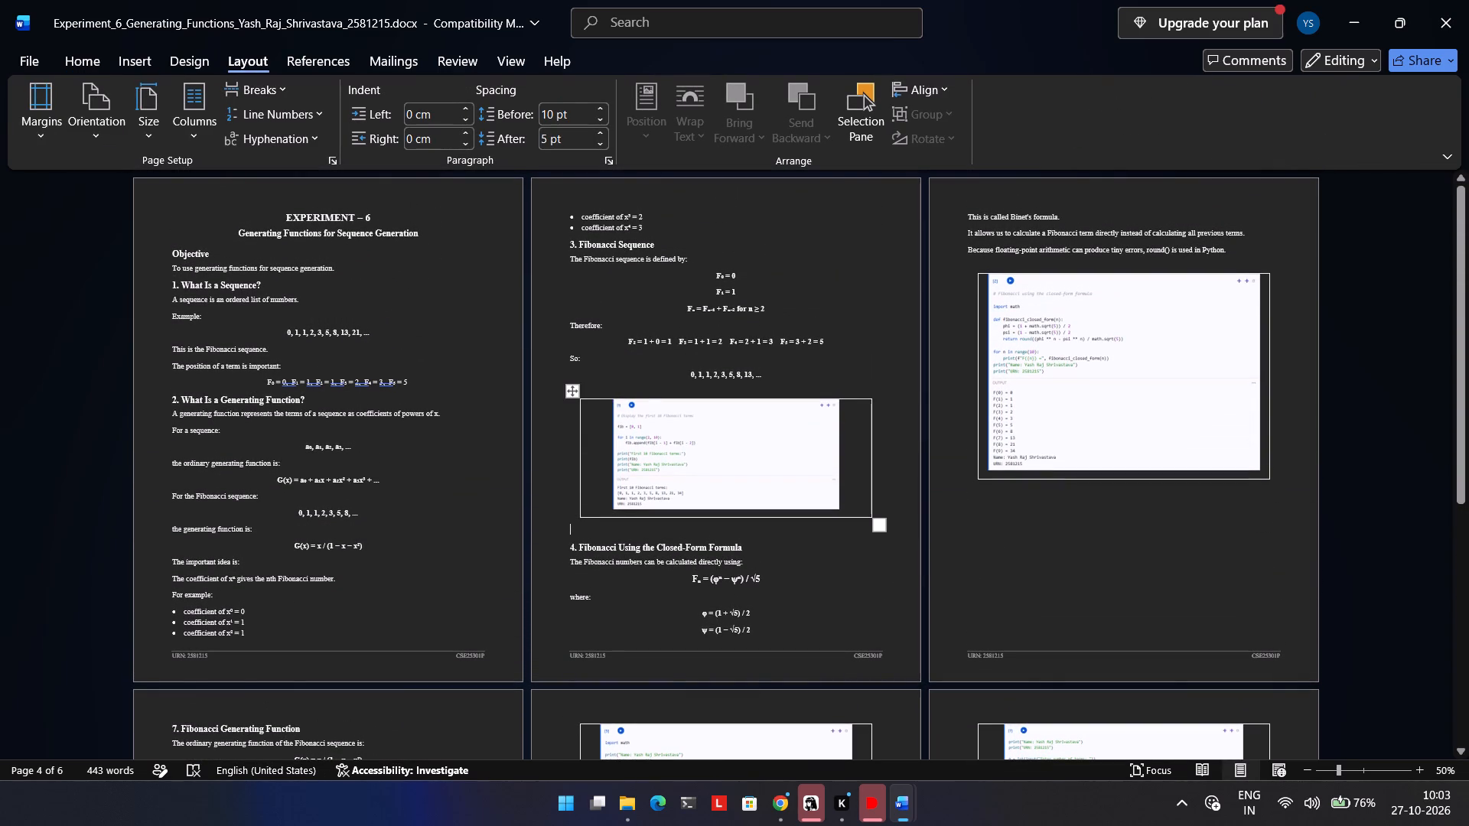
key("Return")
key("Return")
key("Return")
key("Return")
key("Return")
key("Return")
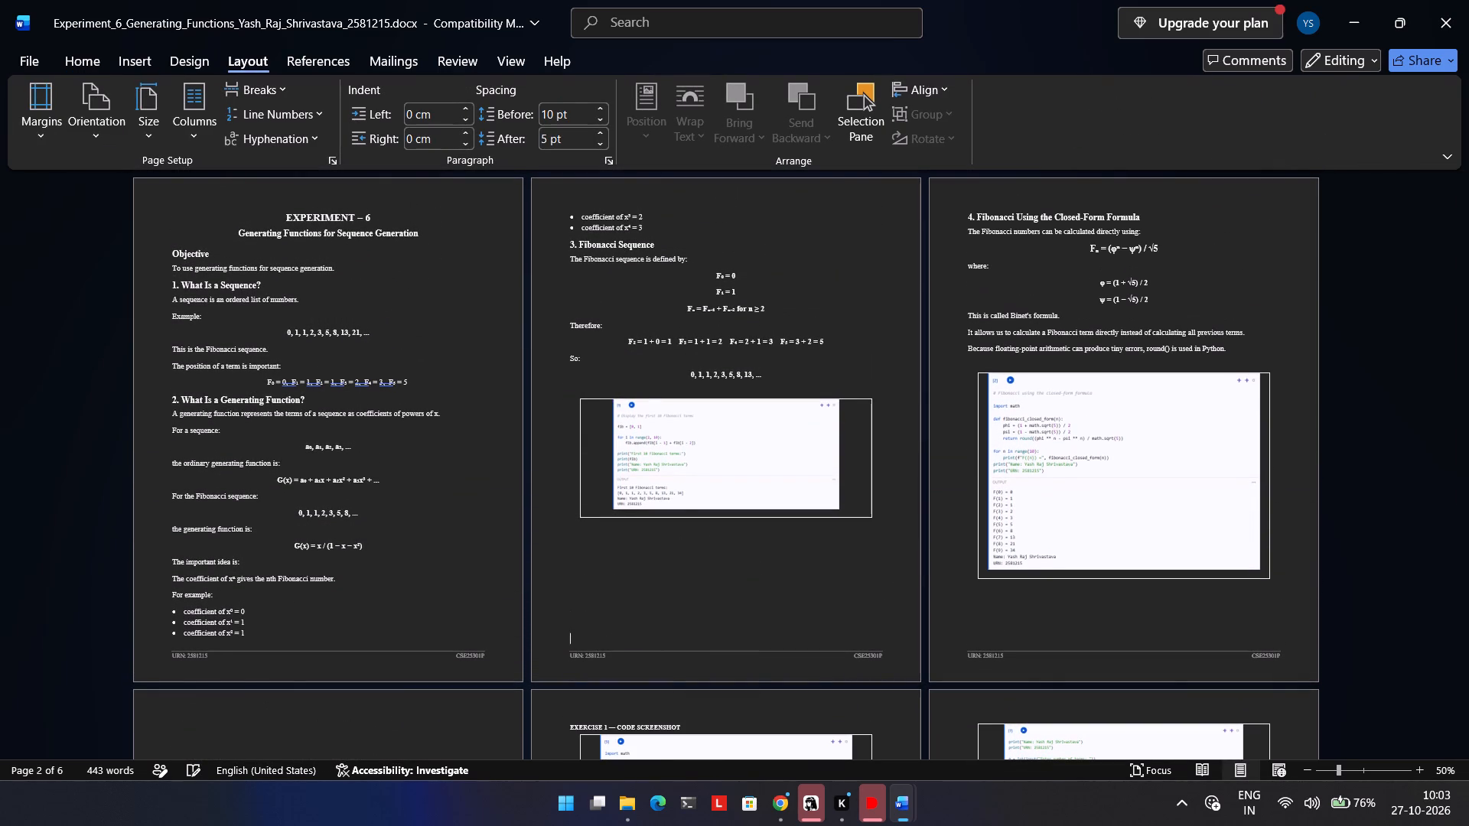
key("Return")
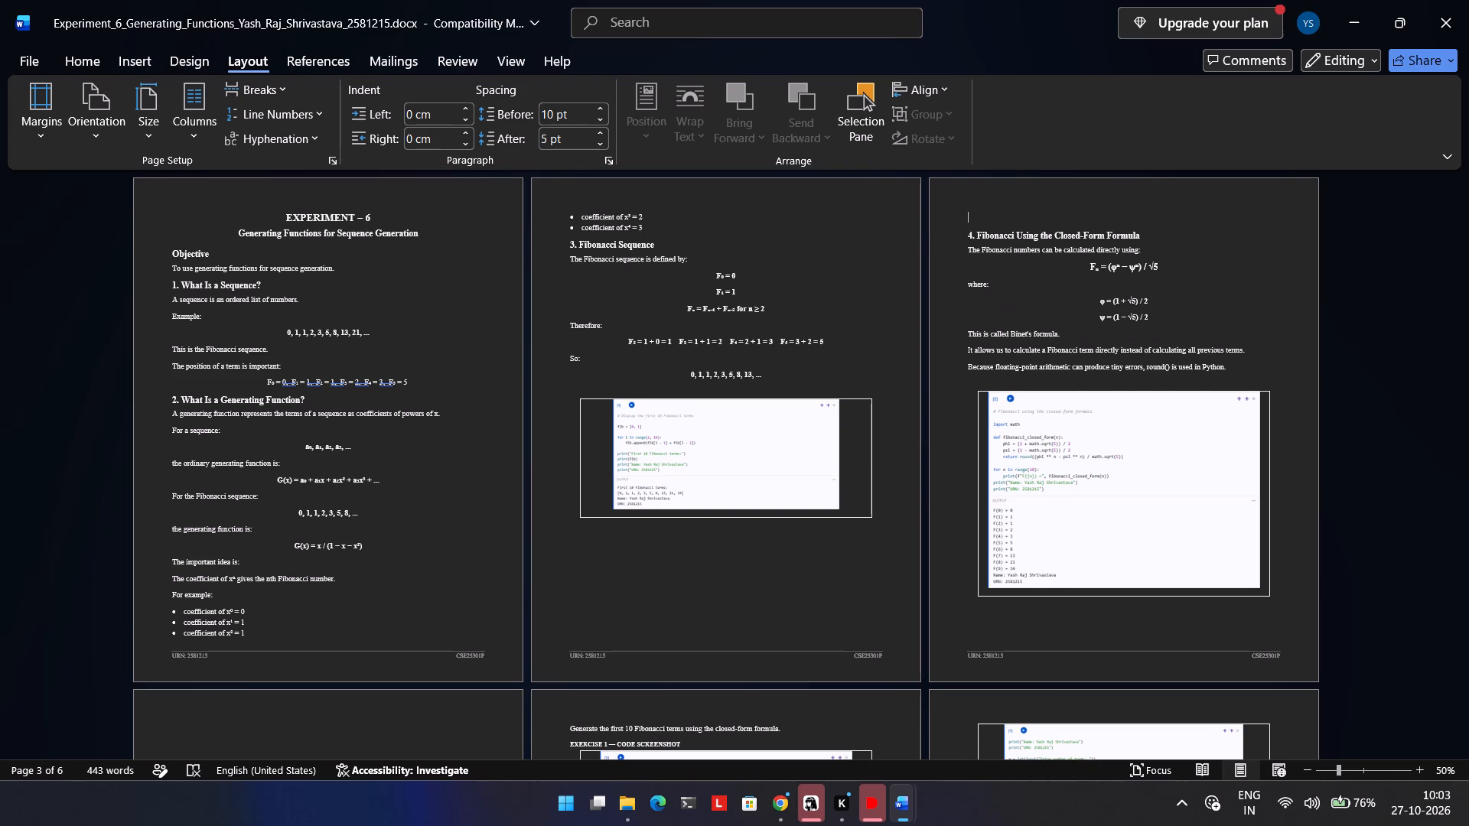
Delete the seven blank lines above the heading "7. Fibonacci Generating Function" so it starts at the top of page 4.
scroll(800, 480, "down", 3)
left_click(237, 649)
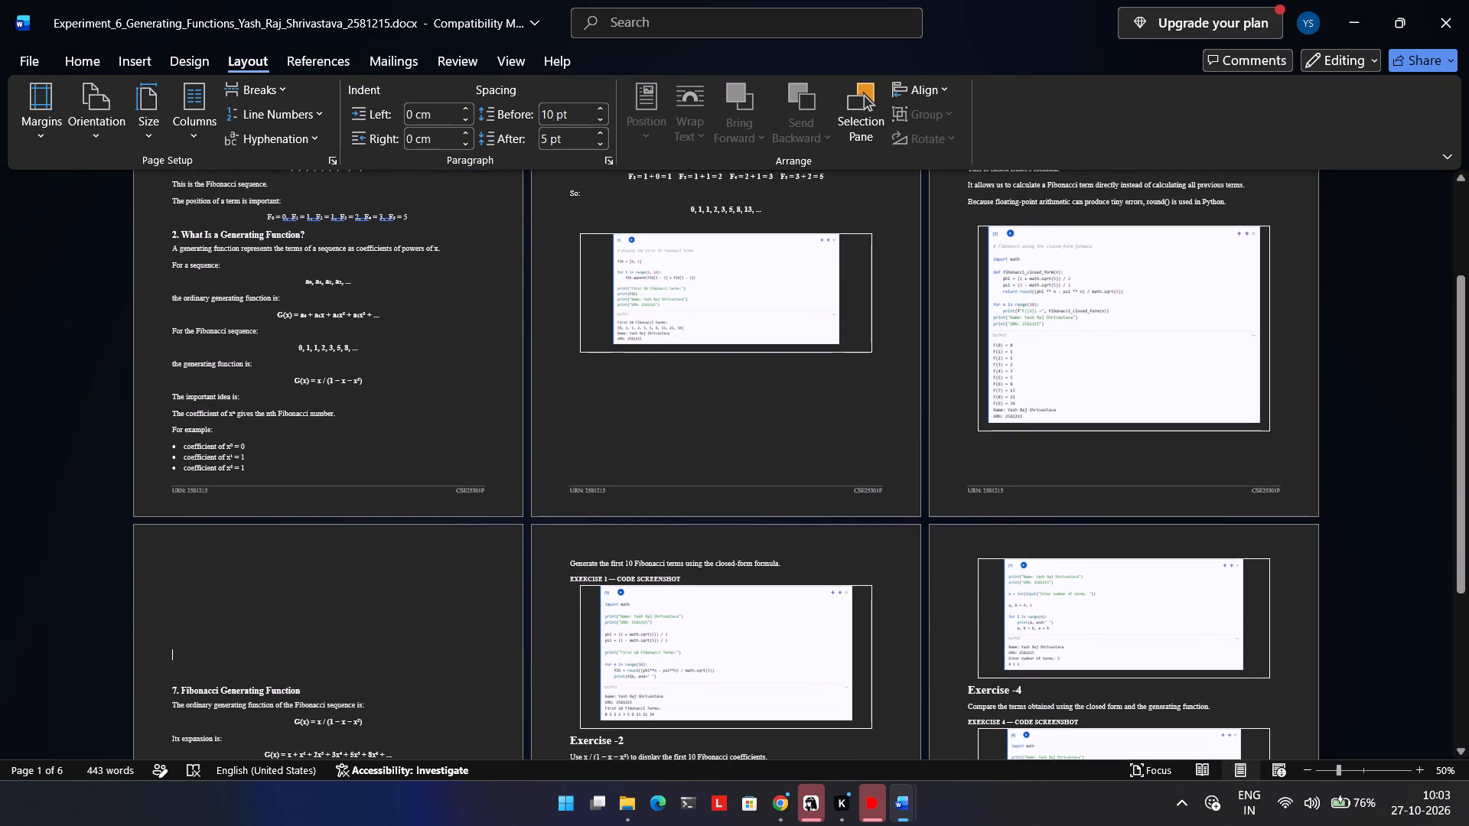
key("Down")
key("Down")
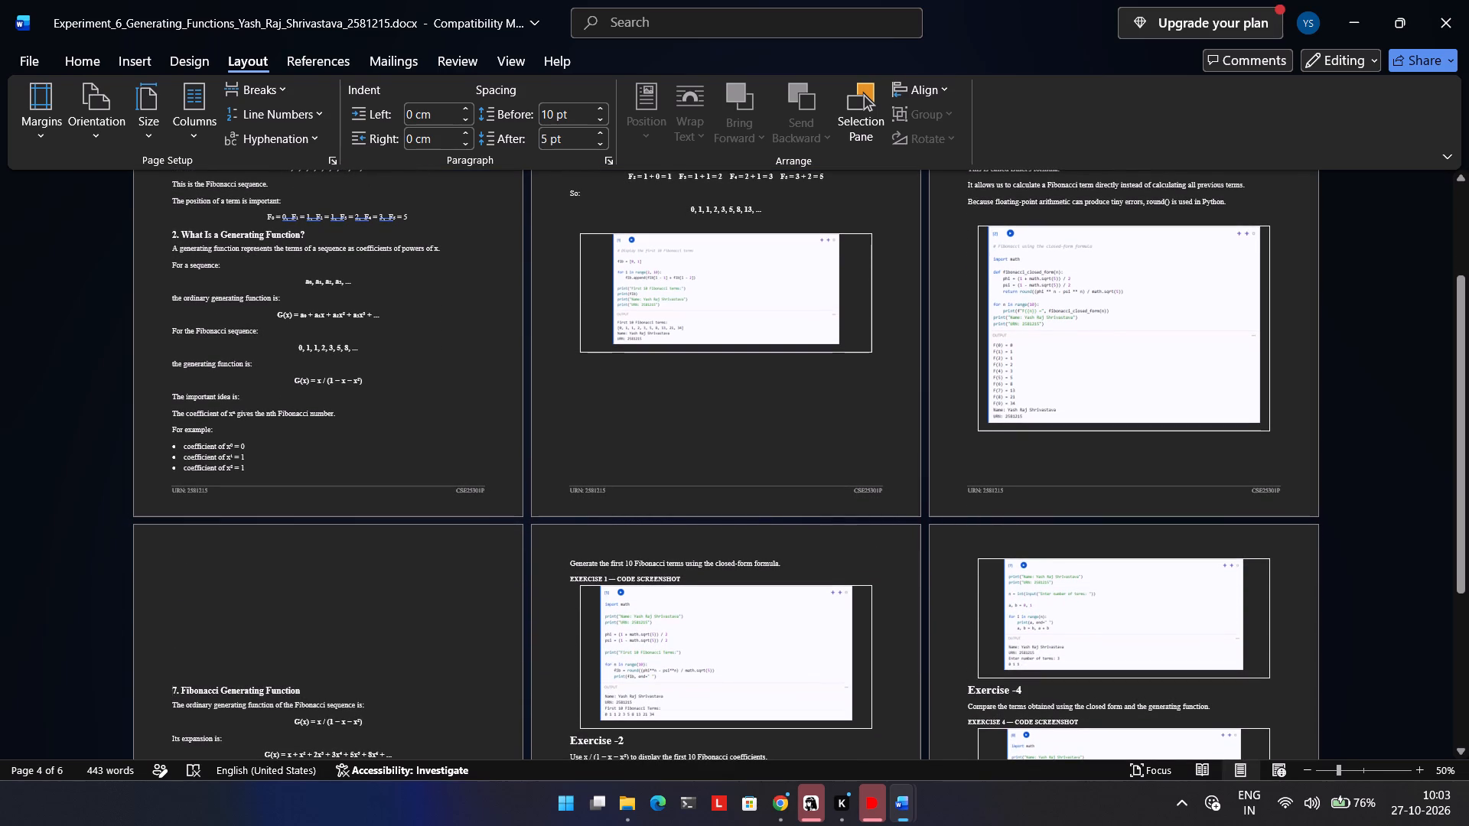
key("BackSpace")
key("BackSpace")
key("BackSpace")
key("BackSpace")
key("BackSpace")
key("BackSpace")
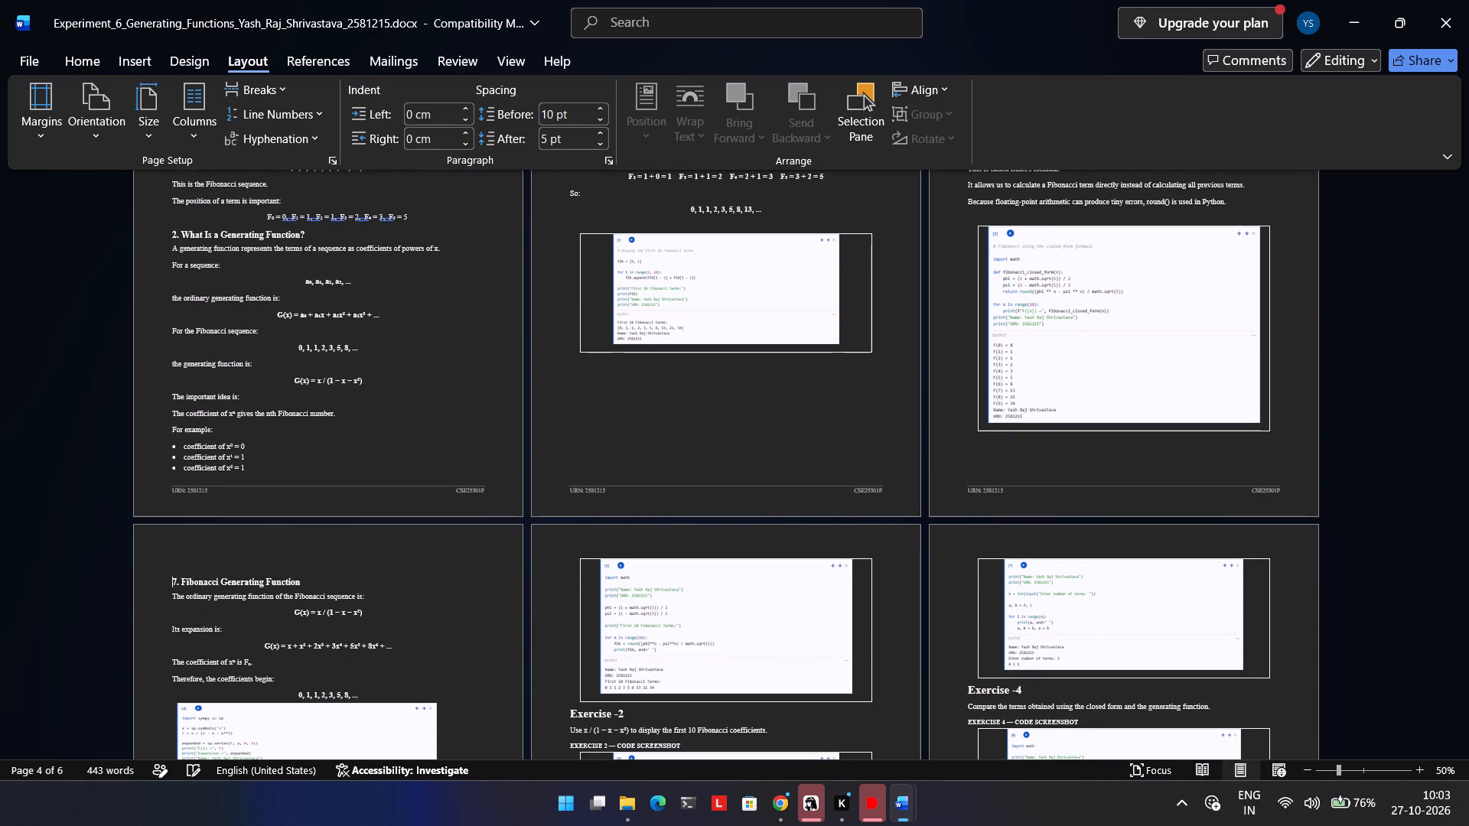
key("BackSpace")
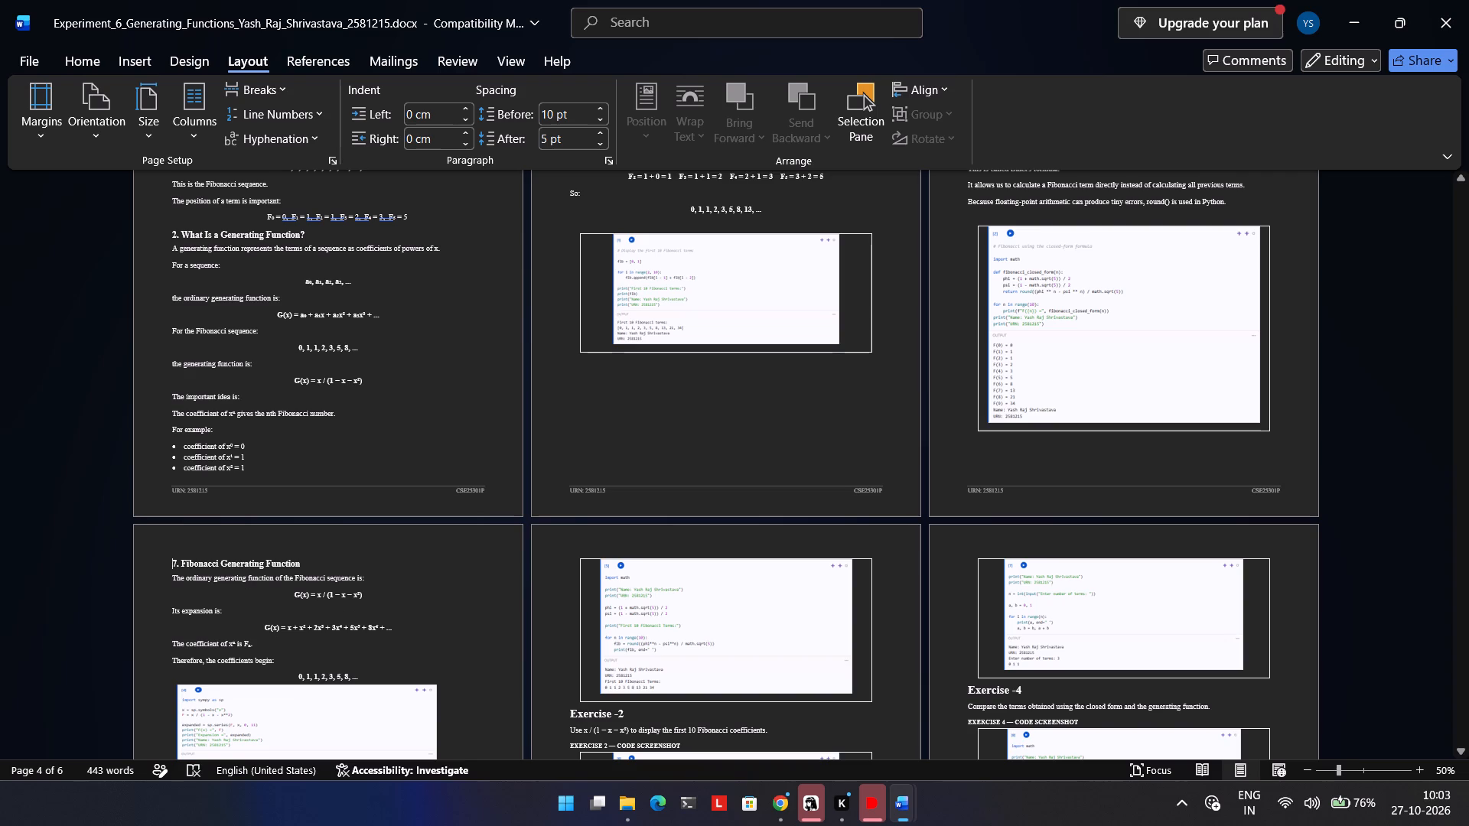
Insert two blank lines before the heading "3. Fibonacci Sequence" on page 2 to separate it from the coefficient bullets.
scroll(457, 368, "up", 5)
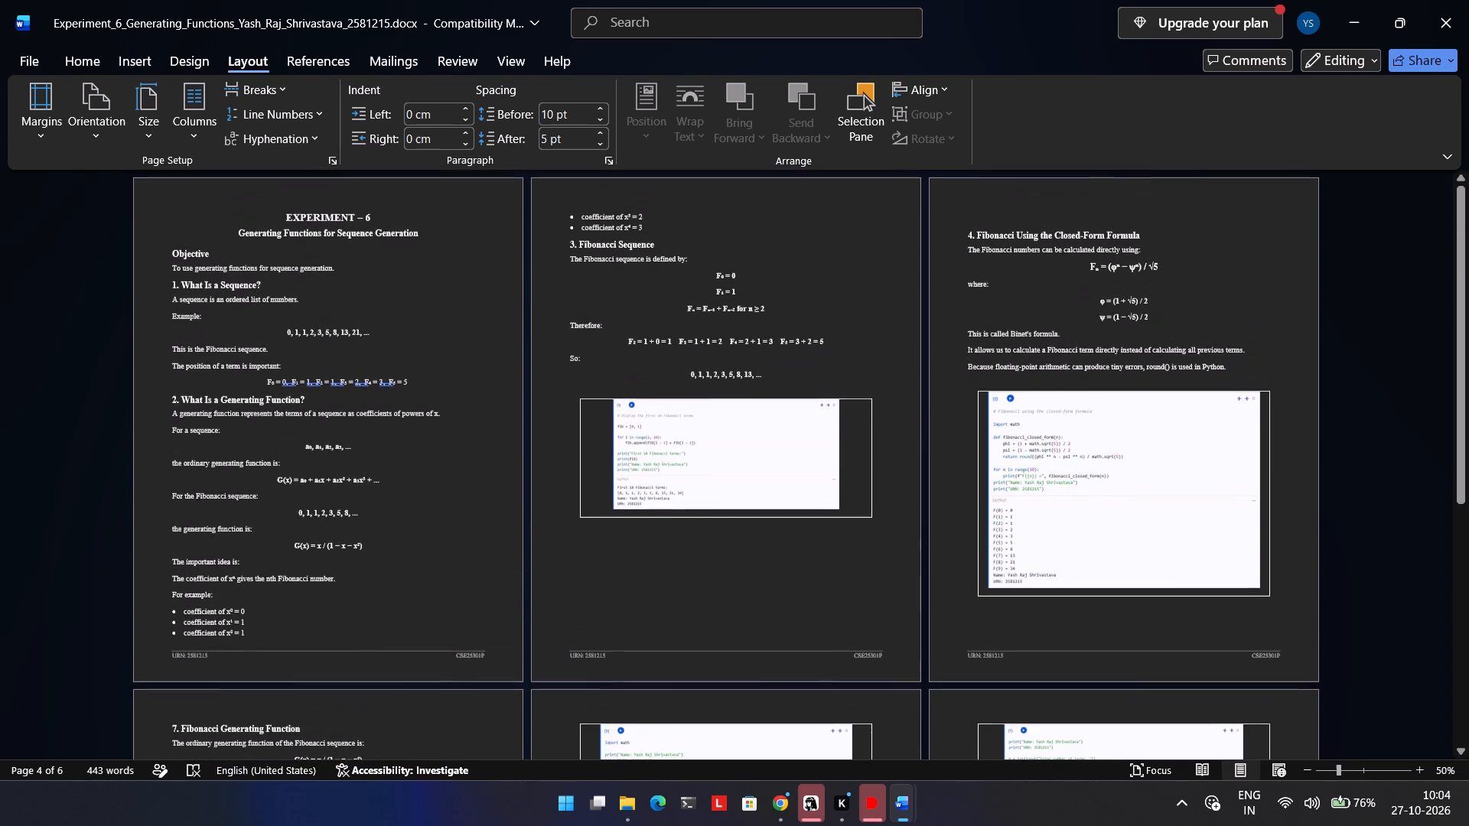
scroll(457, 368, "up", 1)
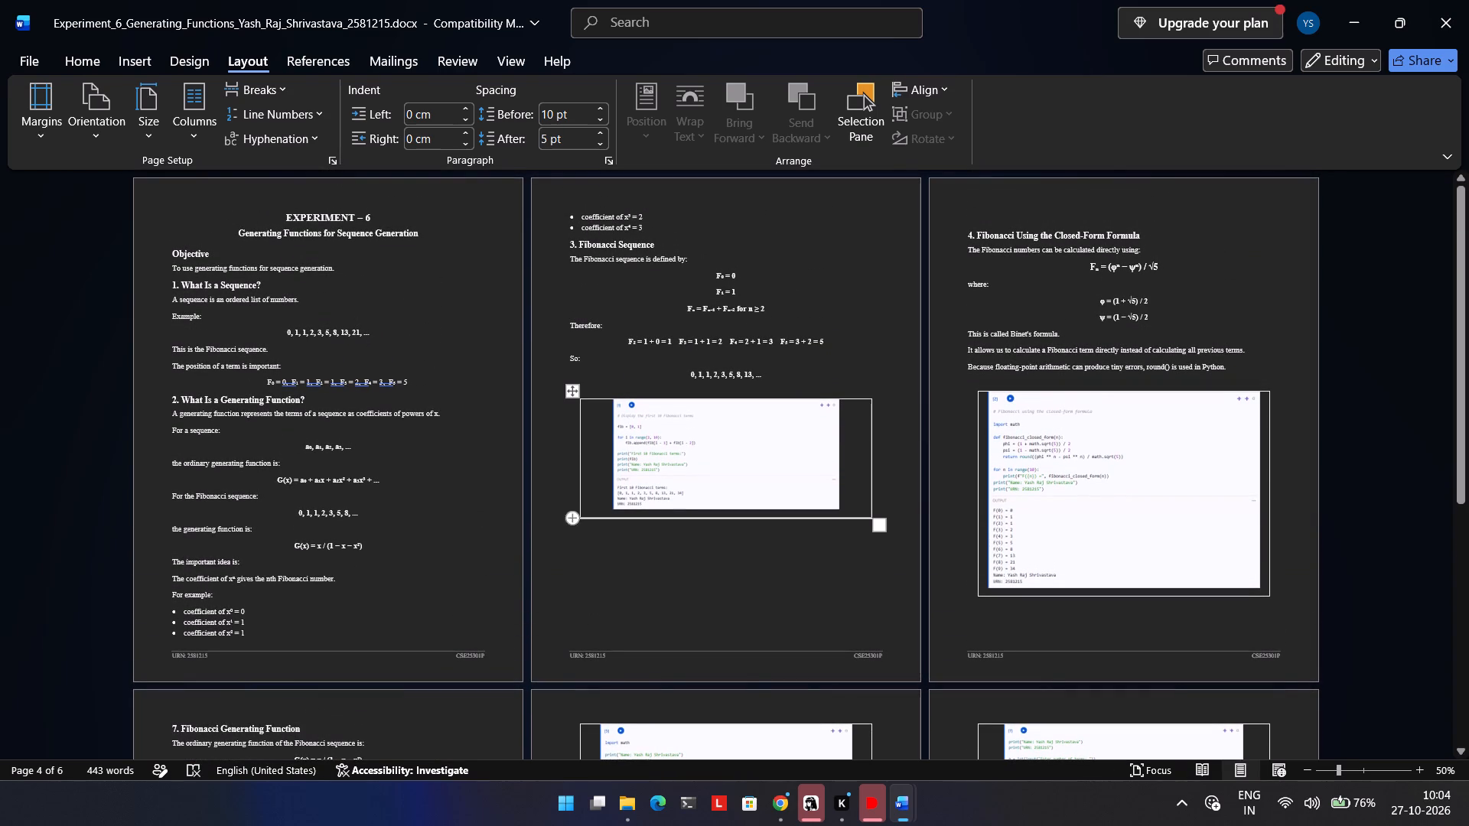
left_click(566, 239)
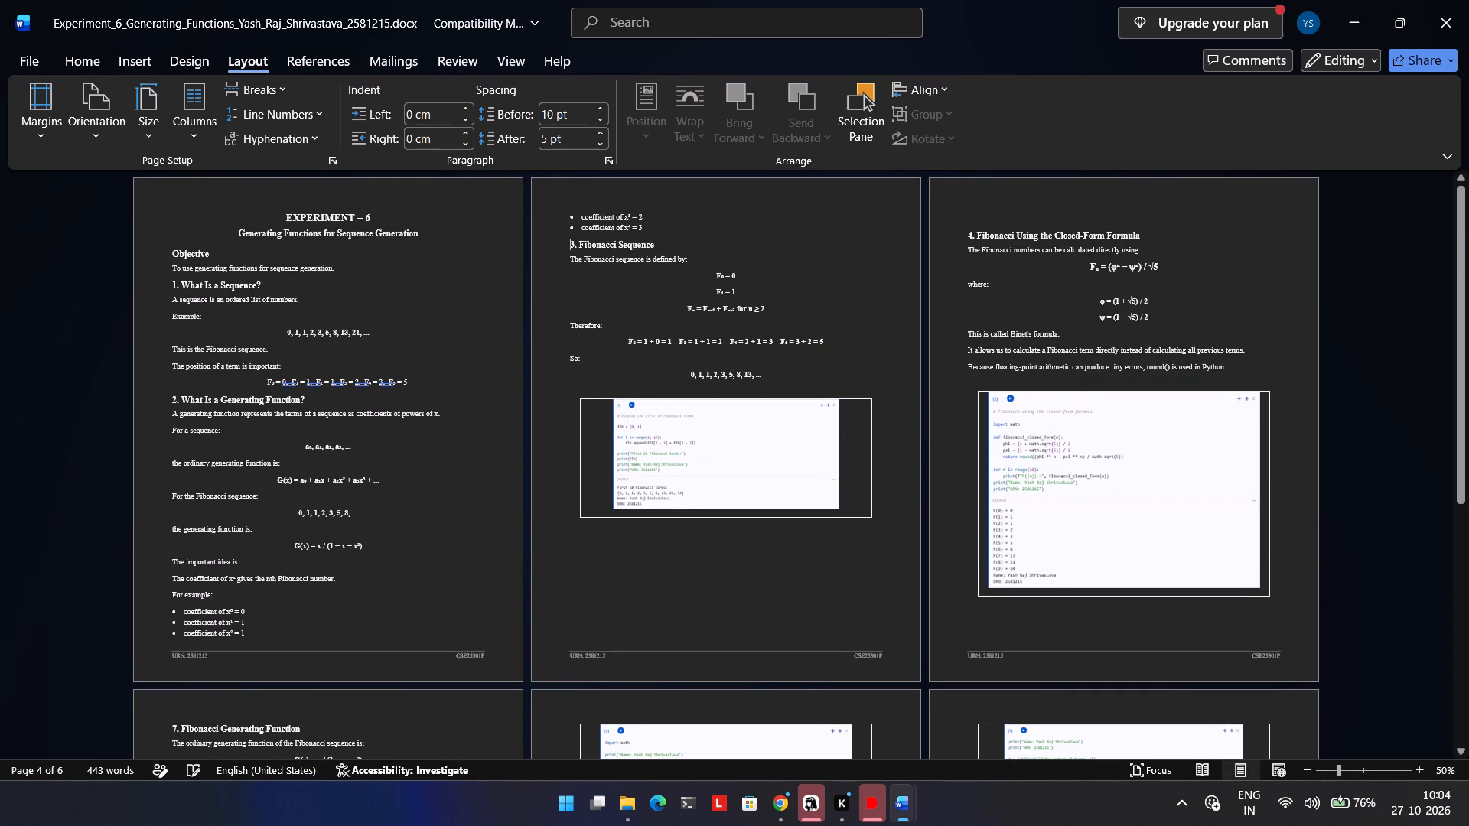
key("Return")
key("Return")
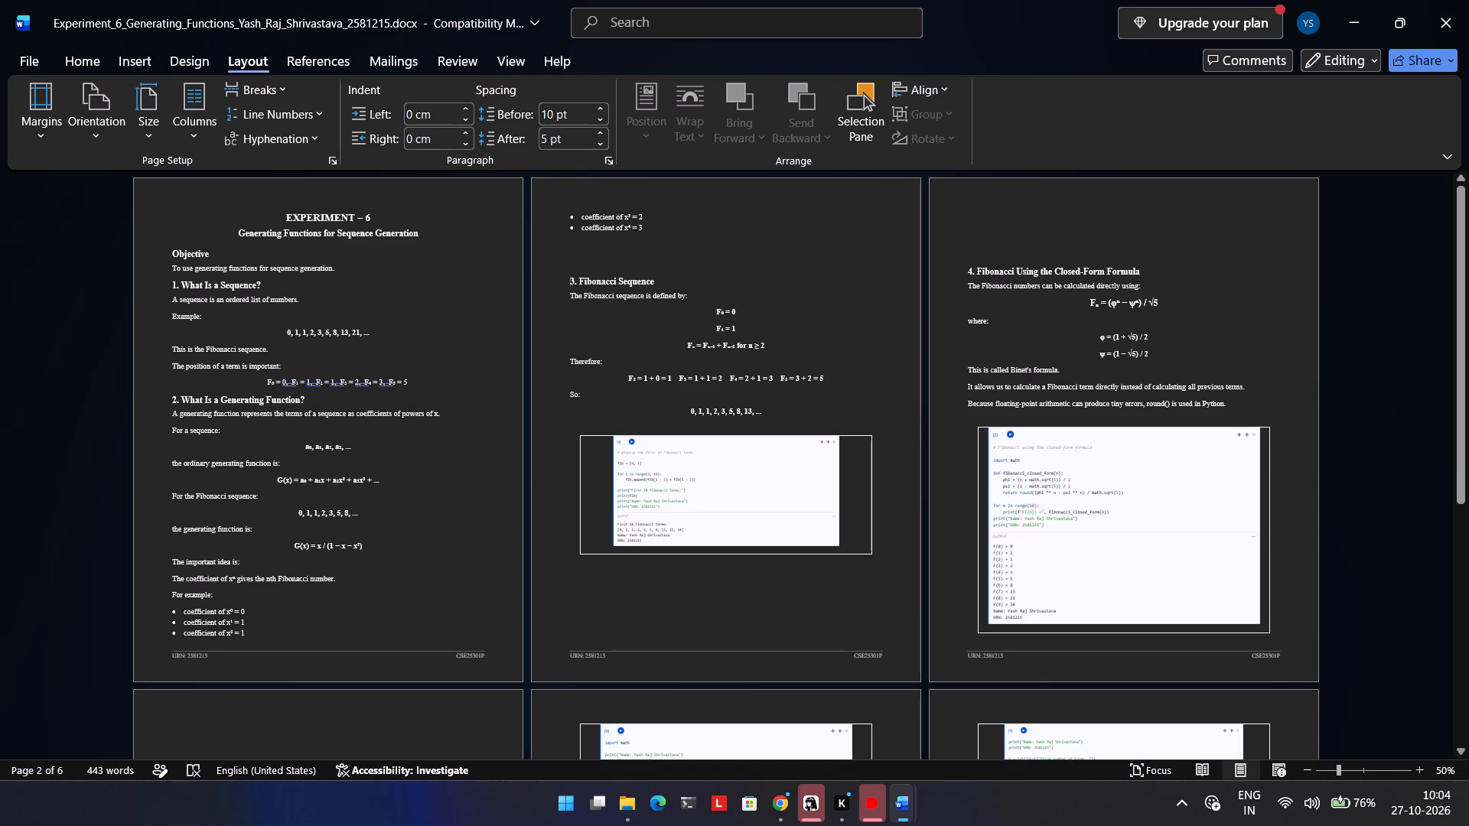
Move the text cursor back toward the start of the heading "4. Fibonacci Using the Closed-Form Formula" on page 3.
double_click(971, 266)
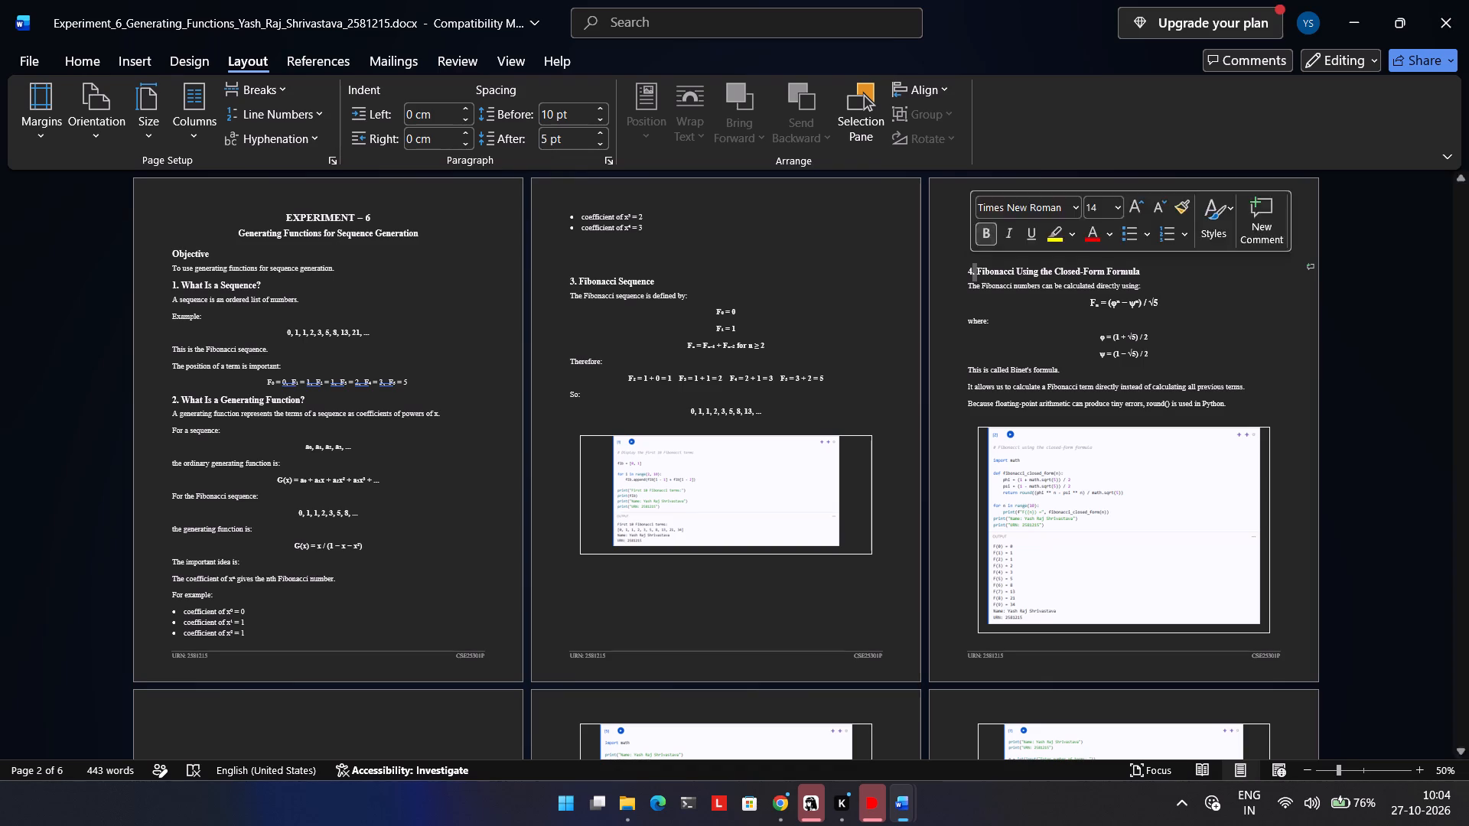
left_click(1008, 291)
key("Left")
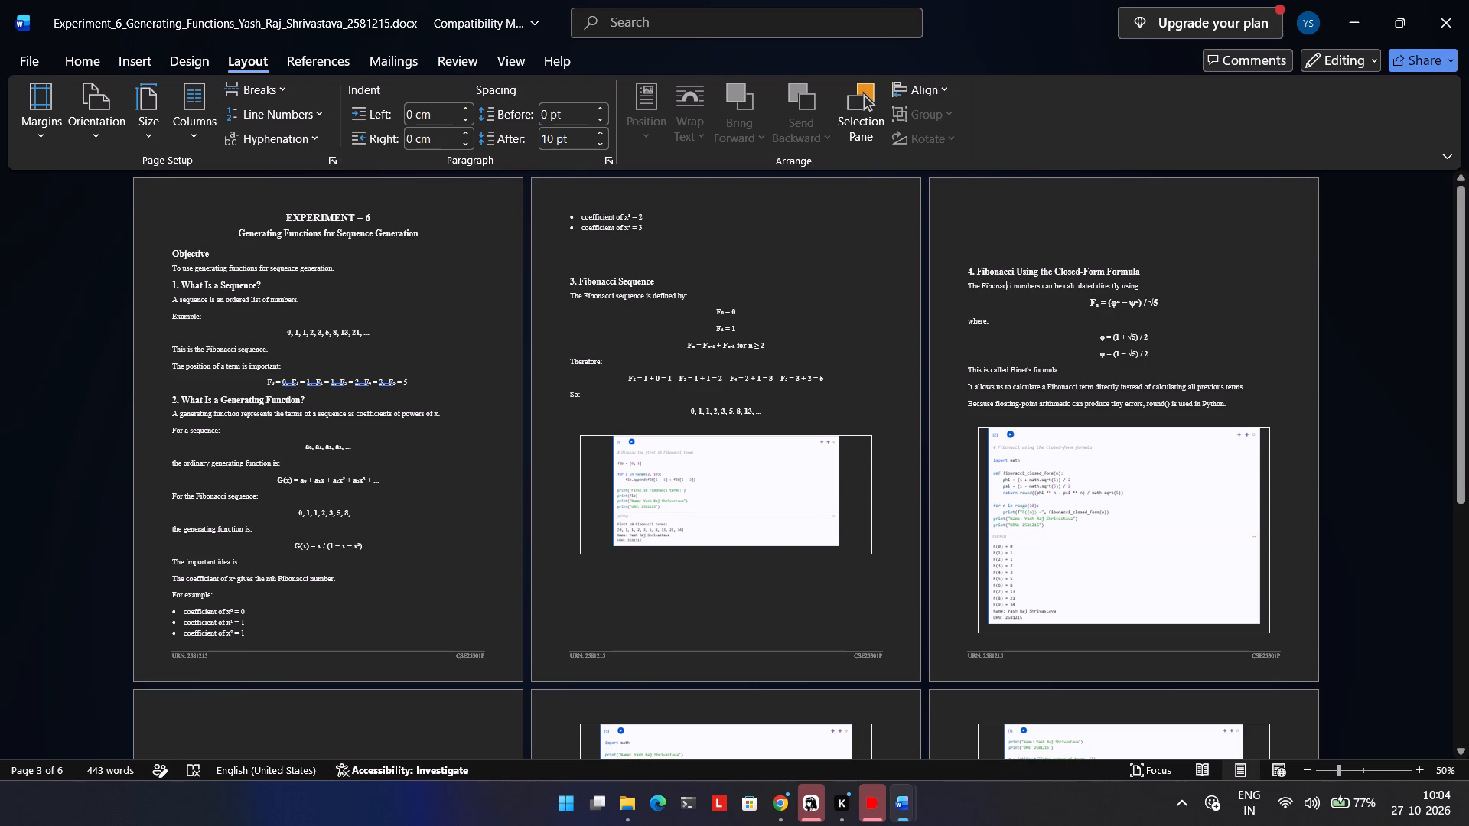
key("Left")
key("Left")
key("Left")
key("Left")
key("Left")
key("Left")
key("Left")
key("Left")
key("Left")
key("Left")
Place the text cursor in the heading "4. Fibonacci Using the Closed-Form Formula" on page 3.
key("Left")
key("Up")
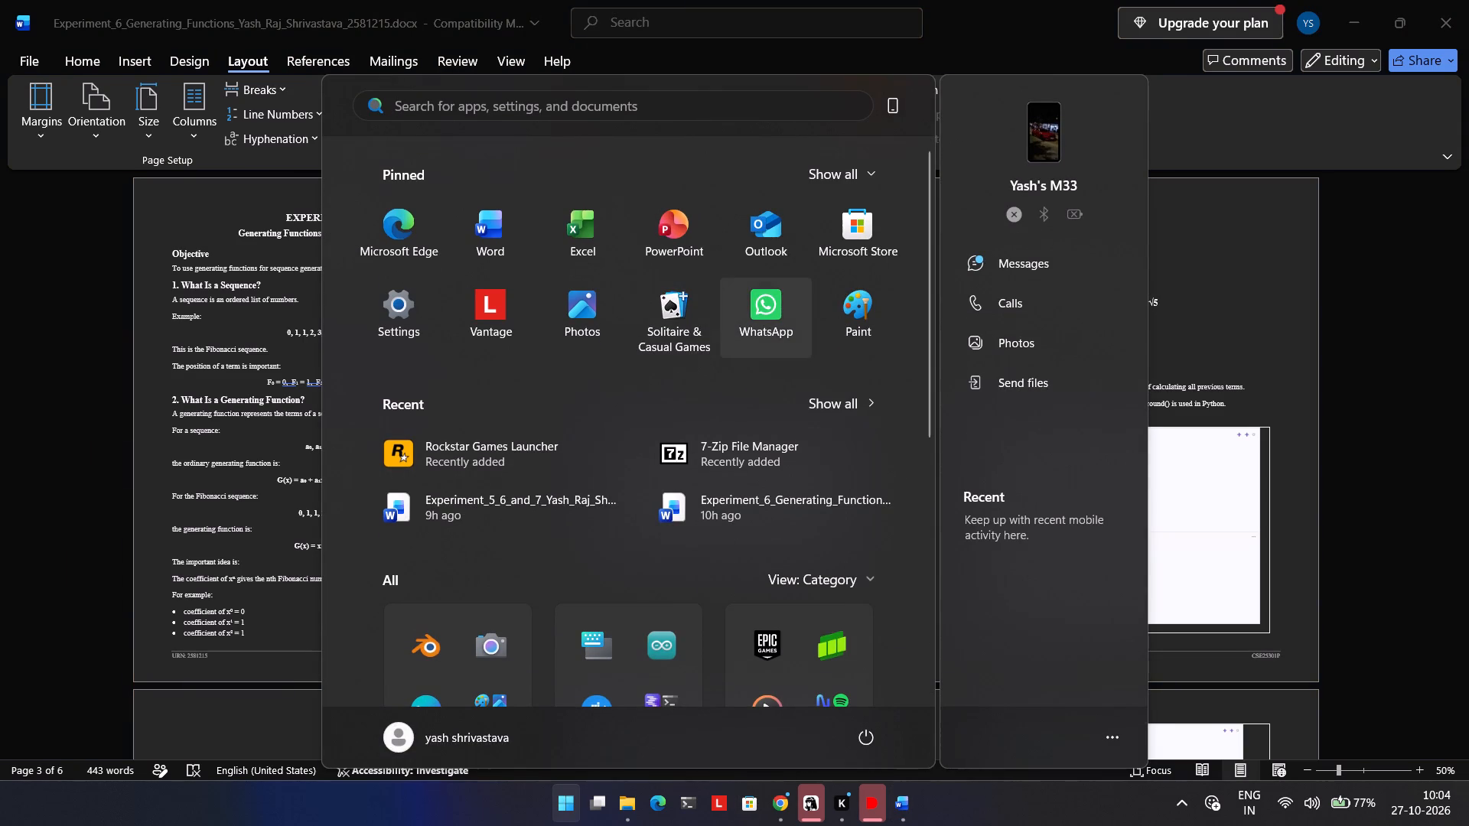
Open WhatsApp from the pinned apps.
left_click(762, 309)
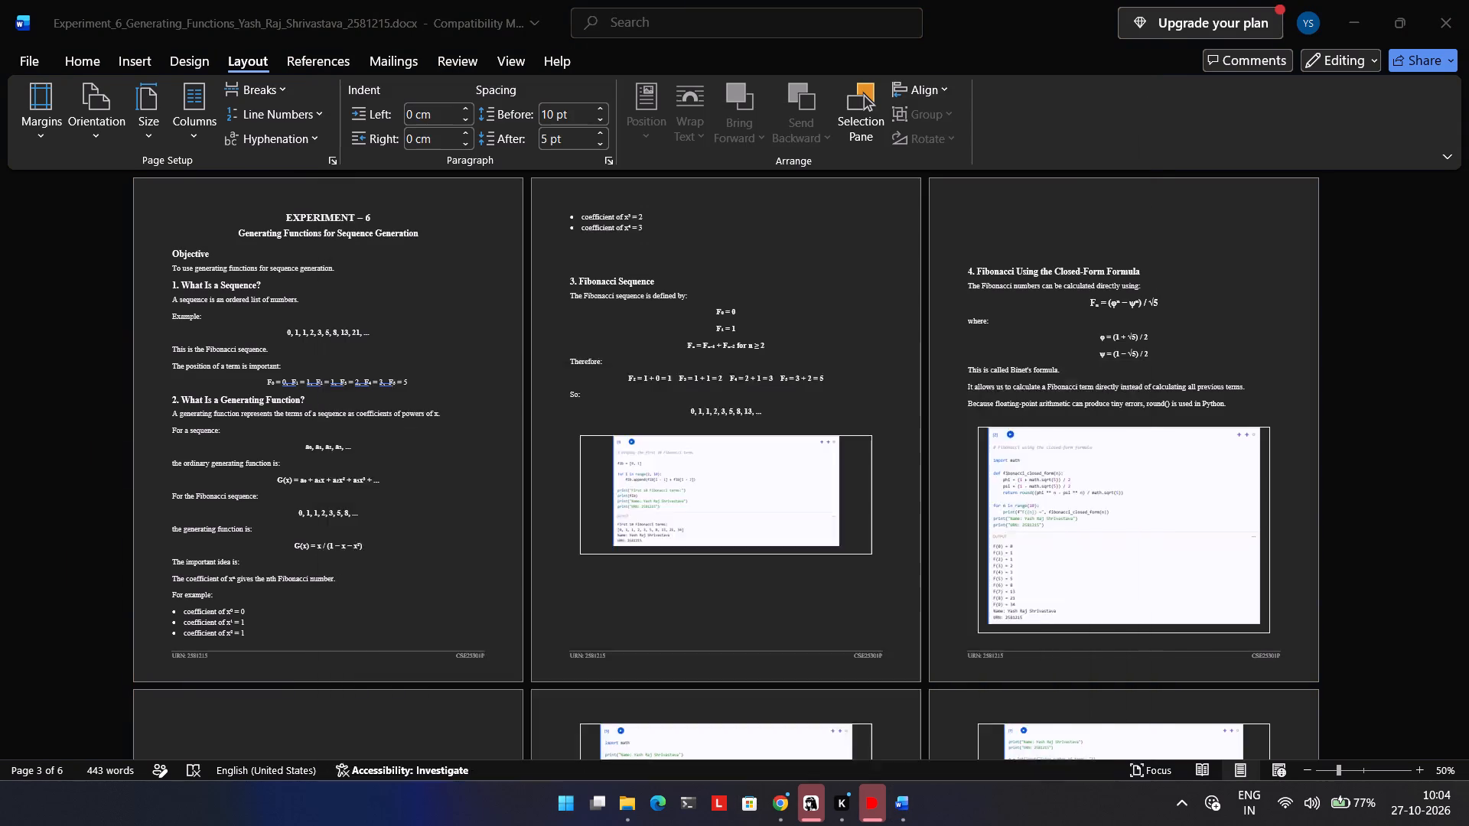
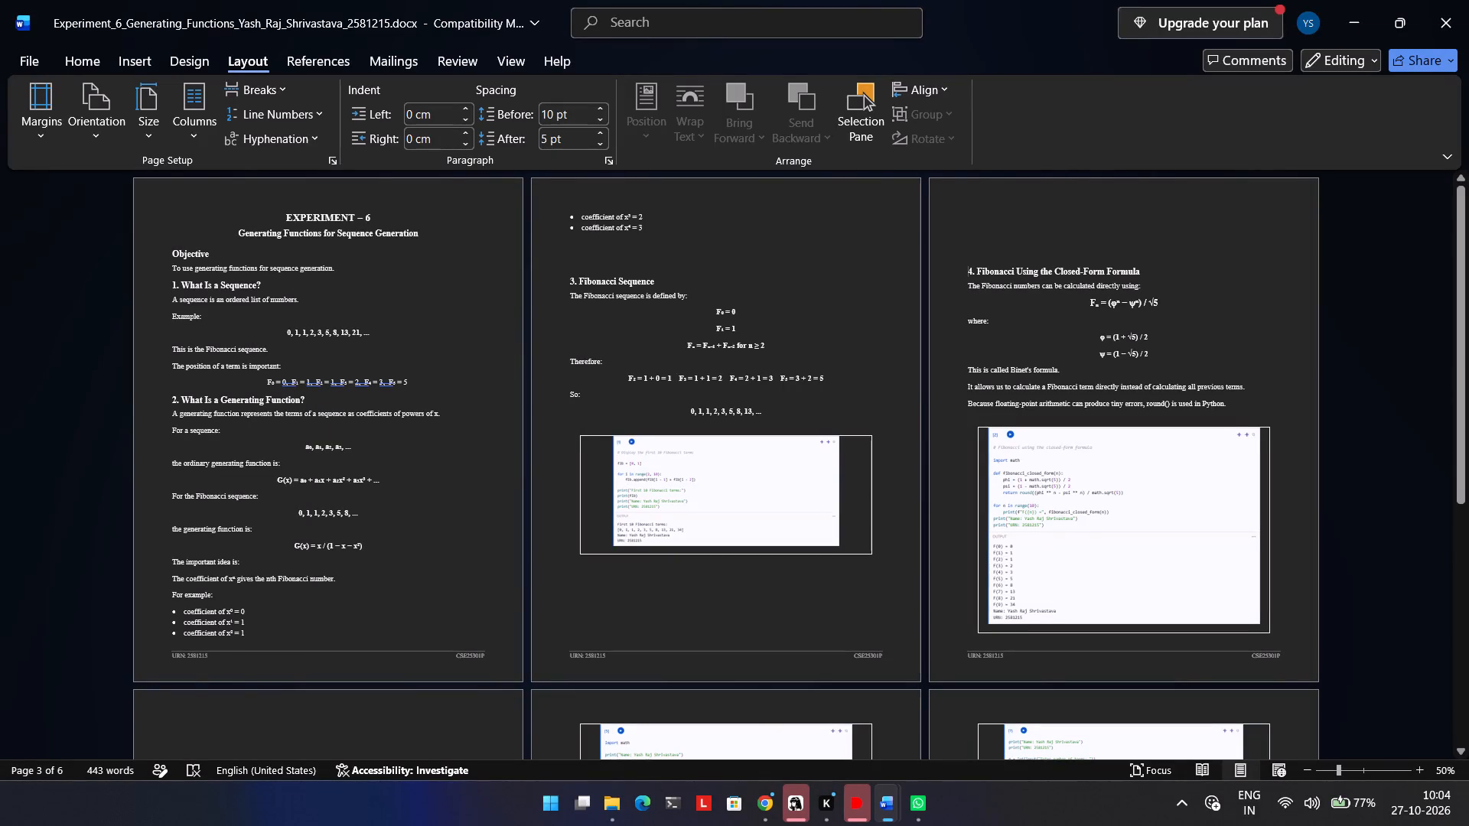
Remove the surplus blank lines above the heading "4. Fibonacci Using the Closed-Form Formula" so it starts at the top of page 3.
key("BackSpace")
key("BackSpace")
key("BackSpace")
key("BackSpace")
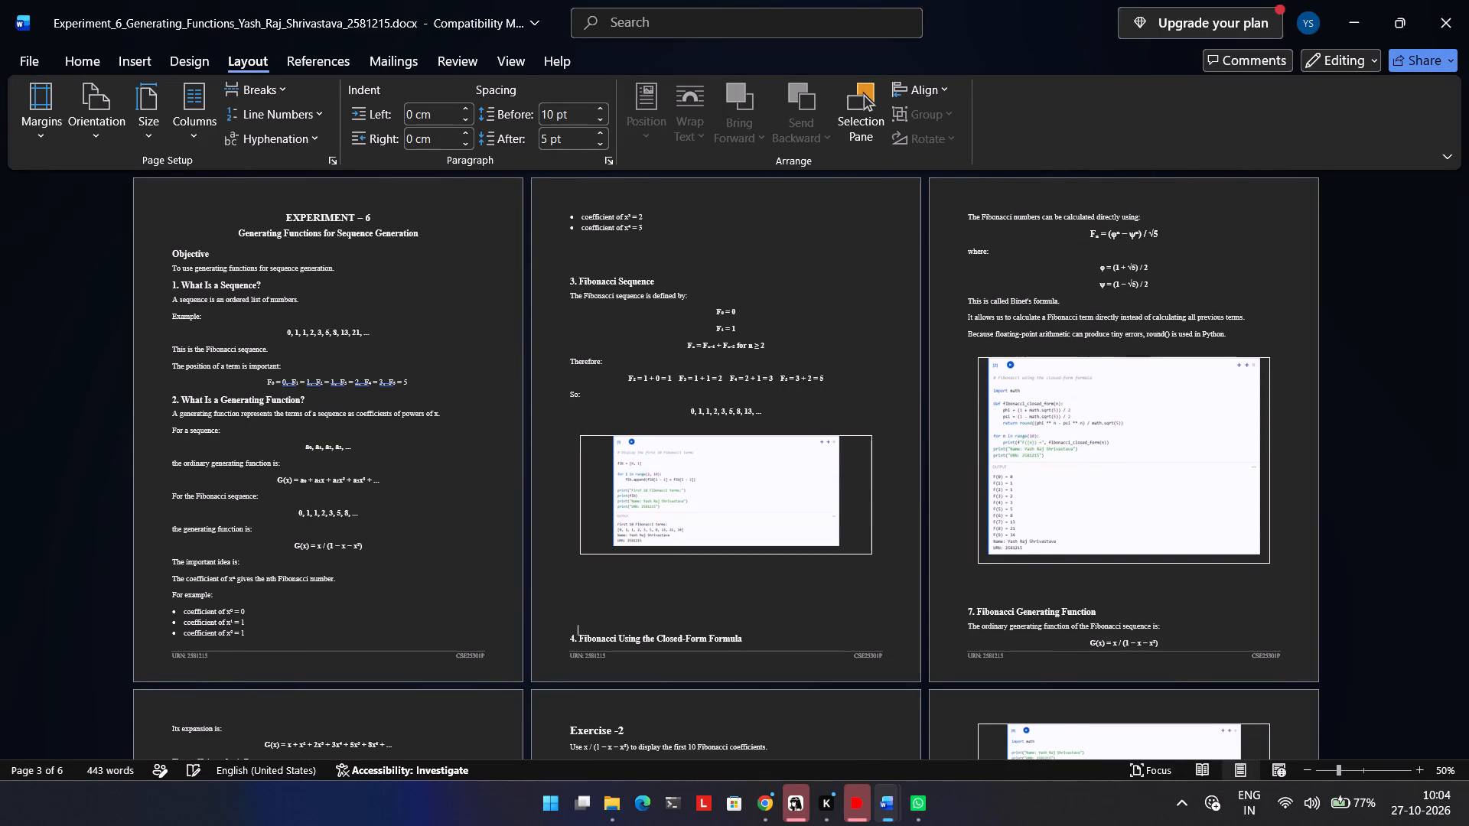
key("Return")
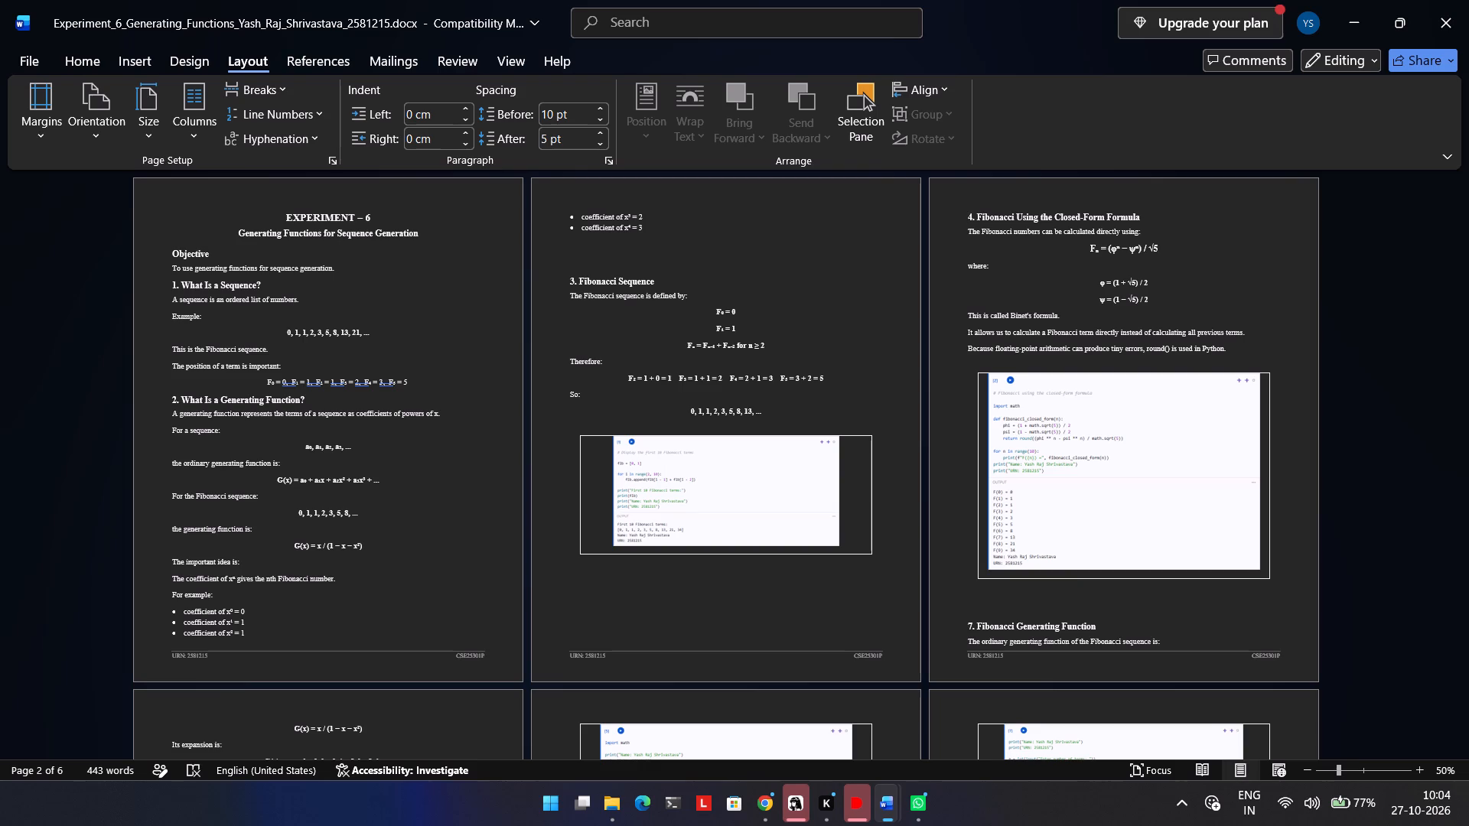
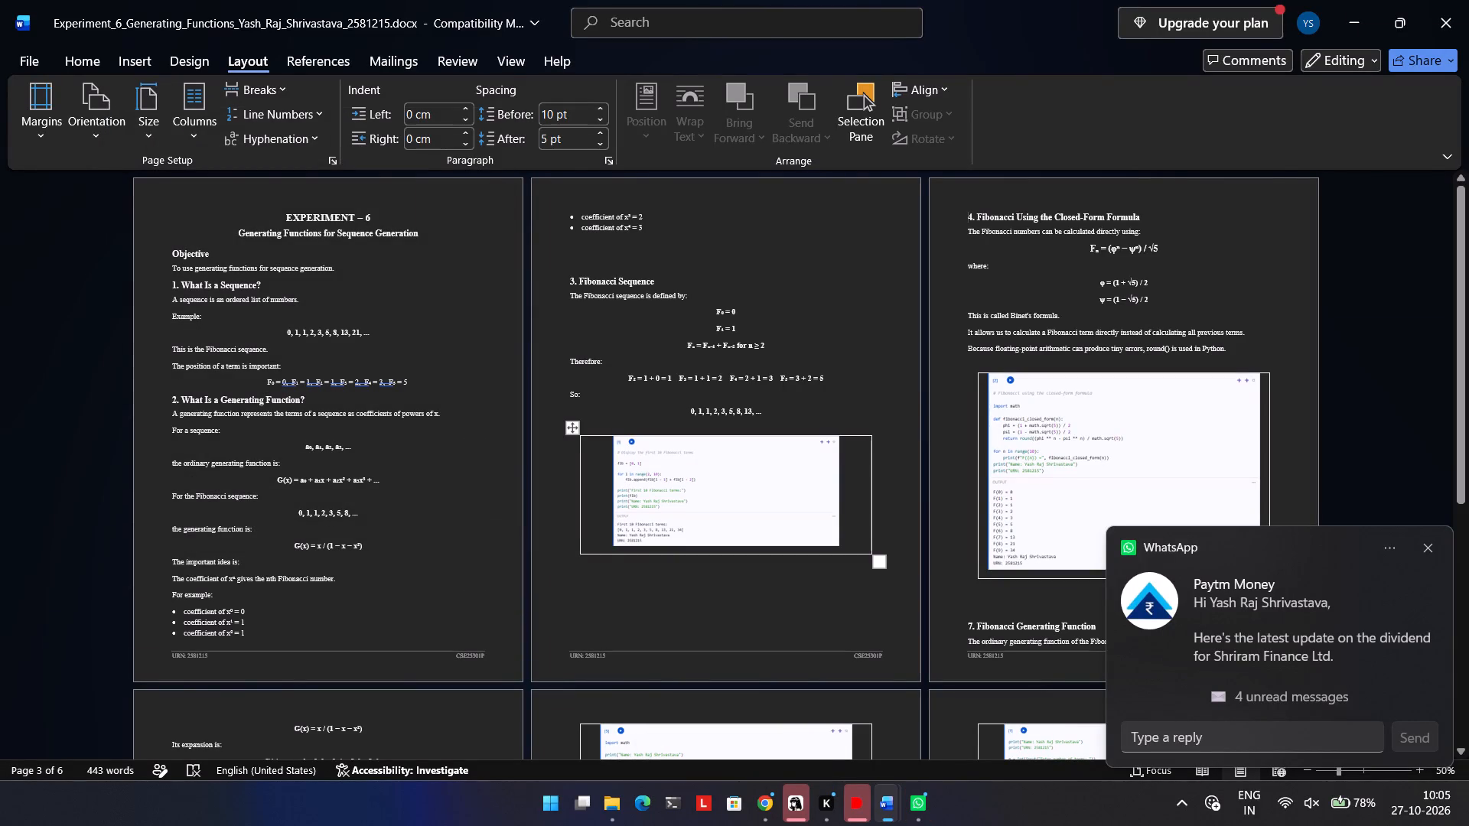
Insert a blank line before the heading "7. Fibonacci Generating Function" on page 3 so the heading moves to page 4.
scroll(784, 571, "down", 6)
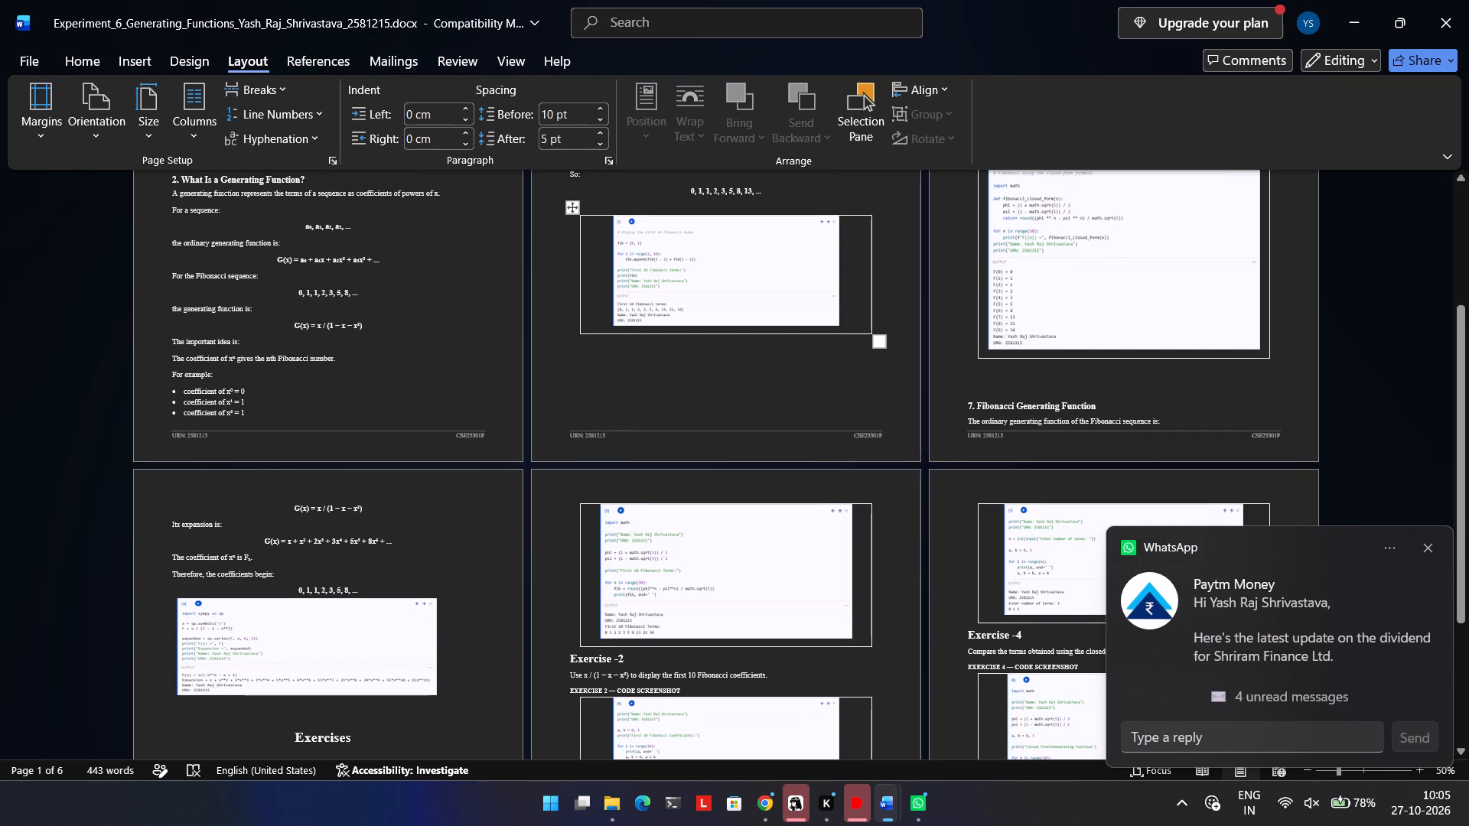
left_click(966, 398)
key("Return")
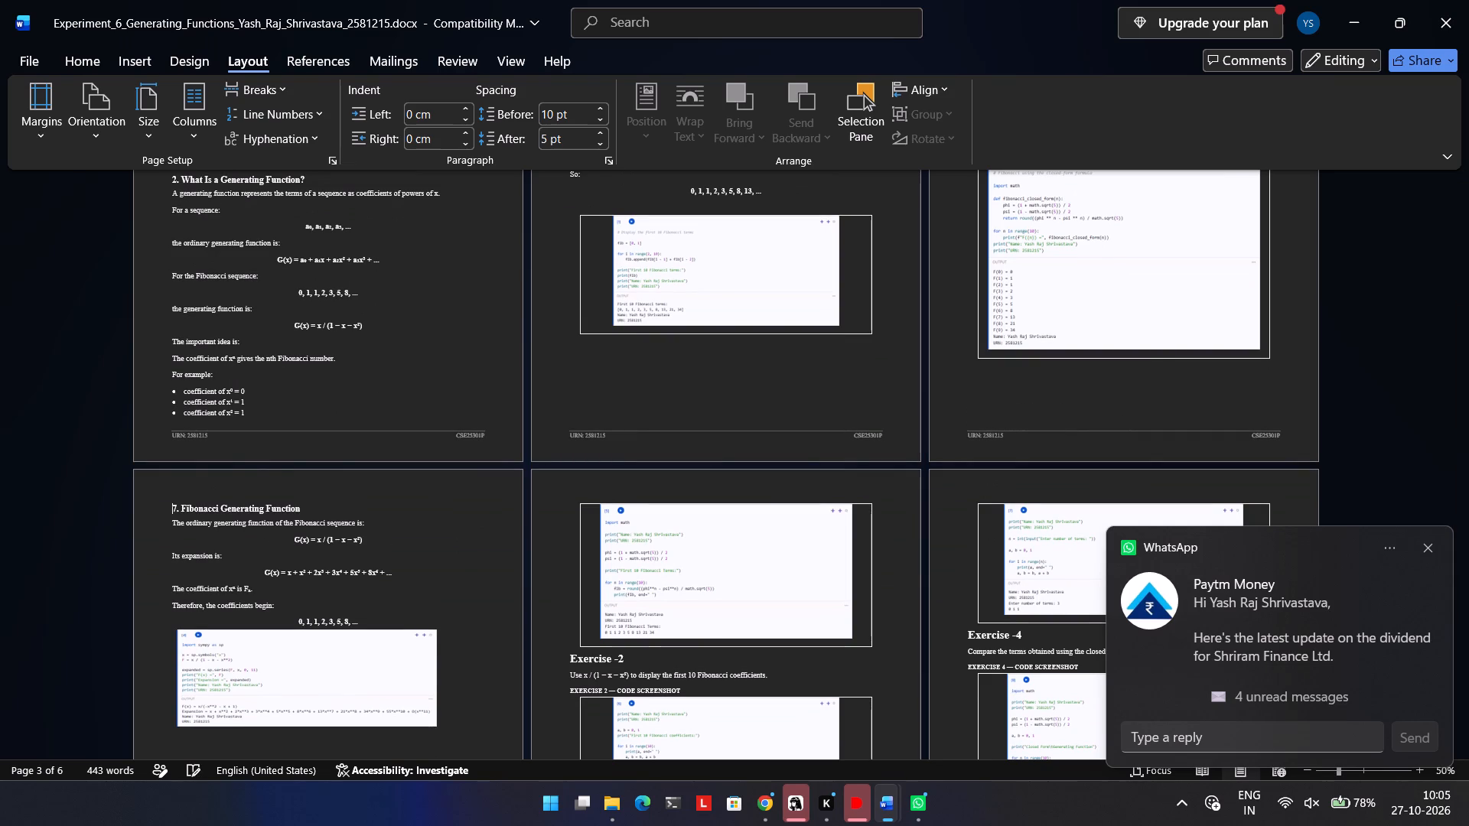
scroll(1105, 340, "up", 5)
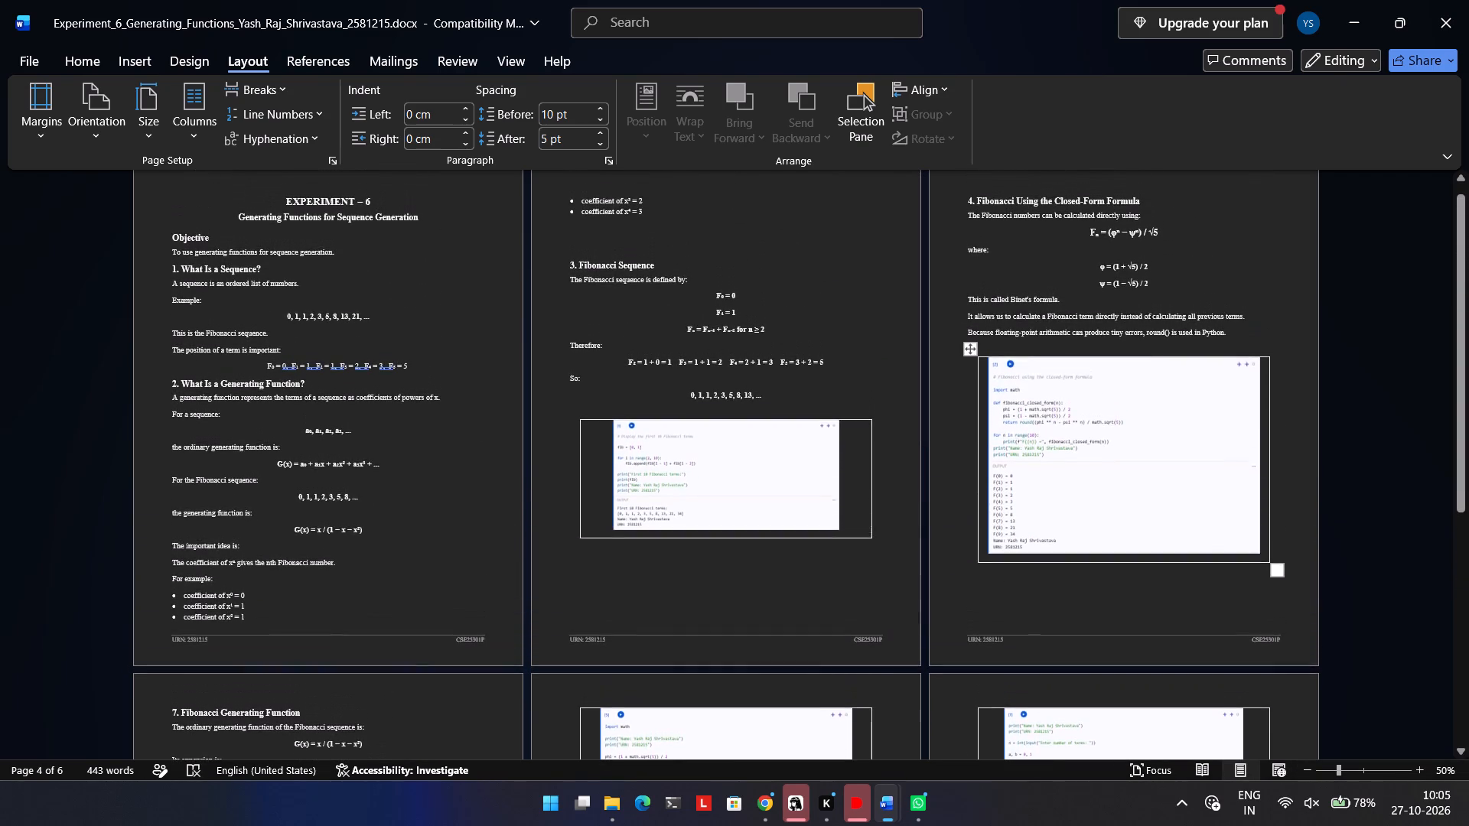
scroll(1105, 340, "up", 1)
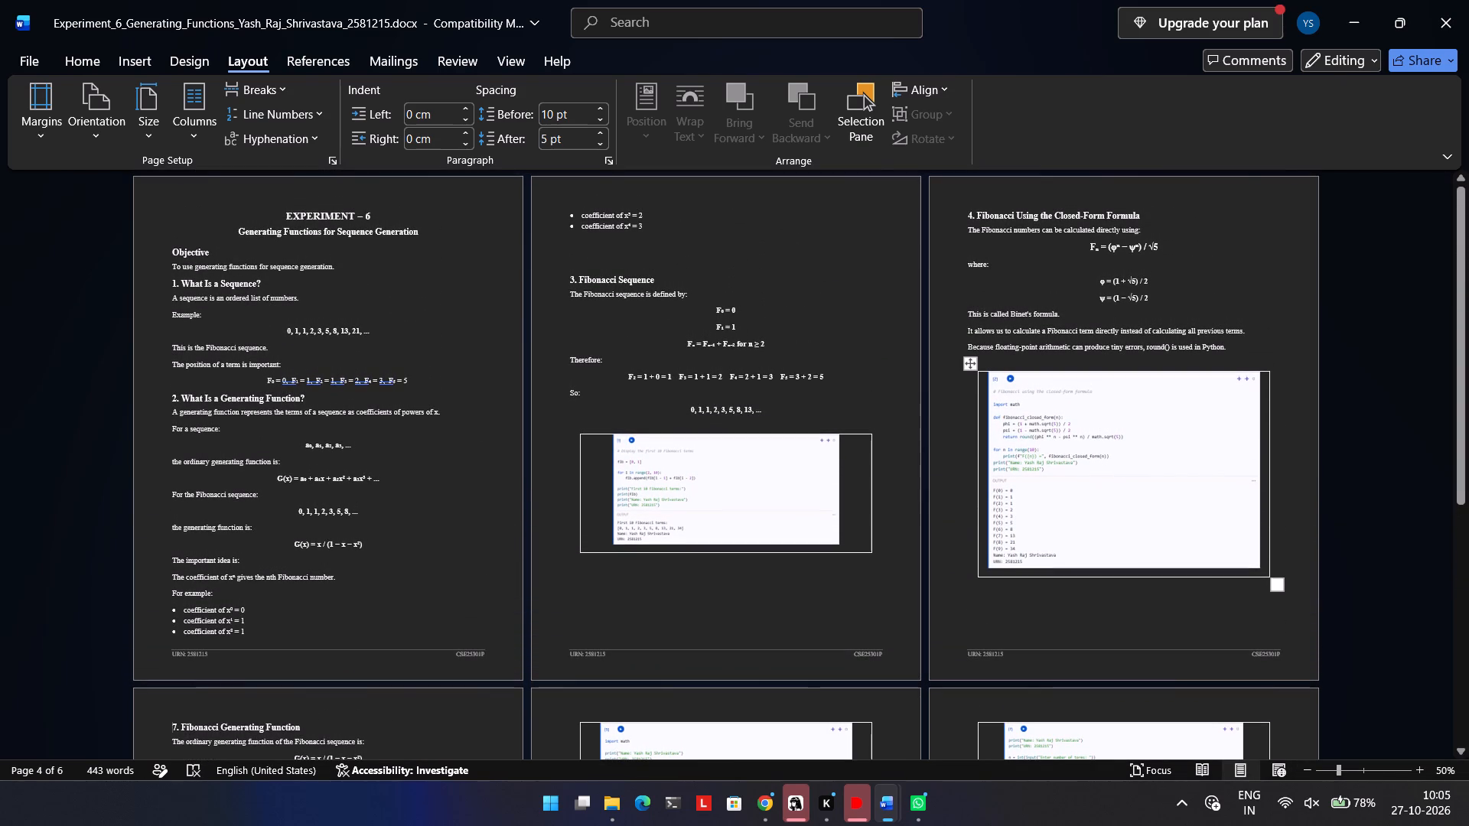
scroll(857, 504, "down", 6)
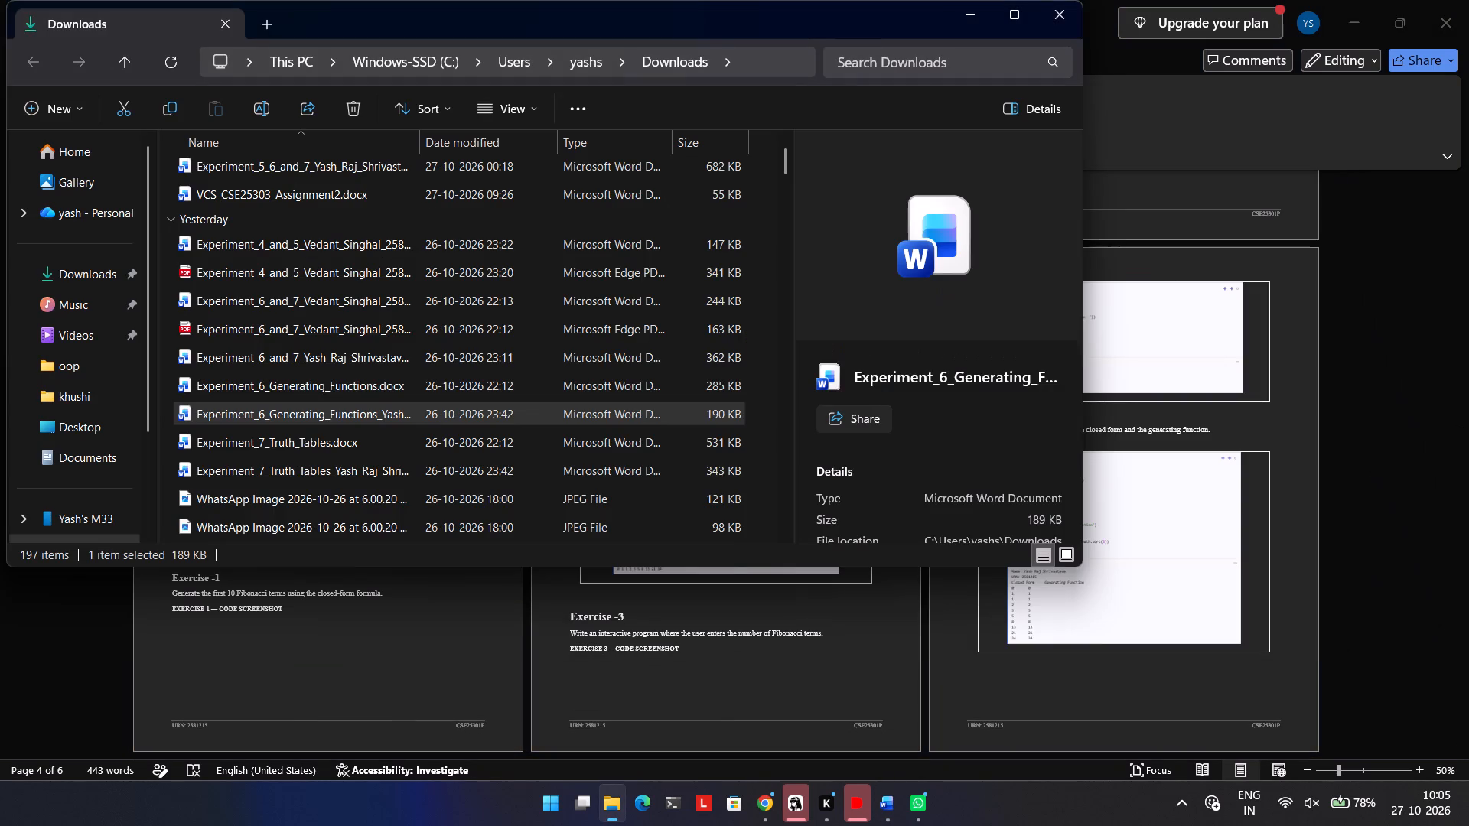
In File Explorer, select the 343 KB Experiment_7_Truth_Tables document carrying the student's name in the Downloads folder.
left_click(184, 470, "ctrl")
left_click(240, 466)
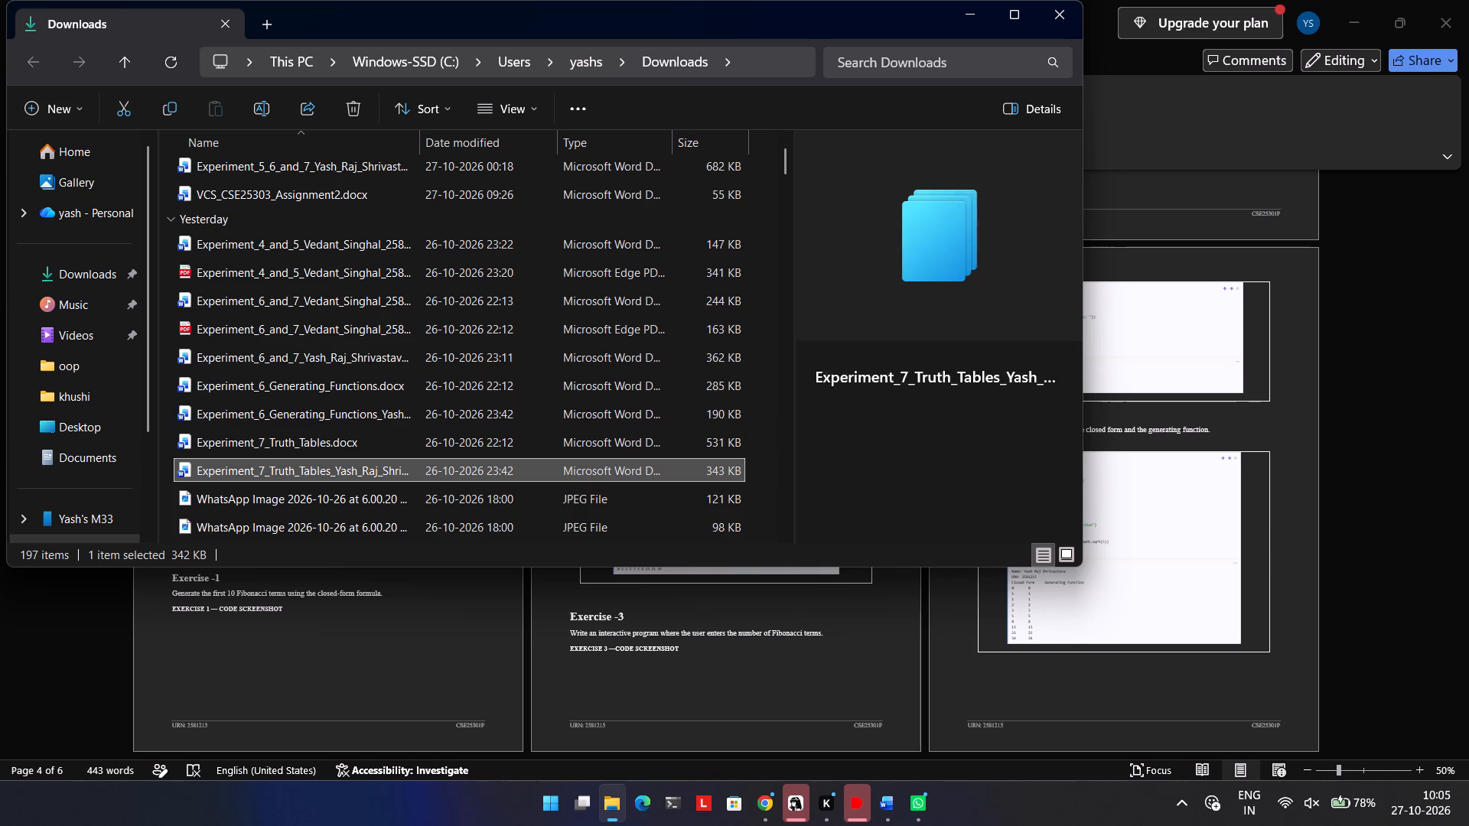
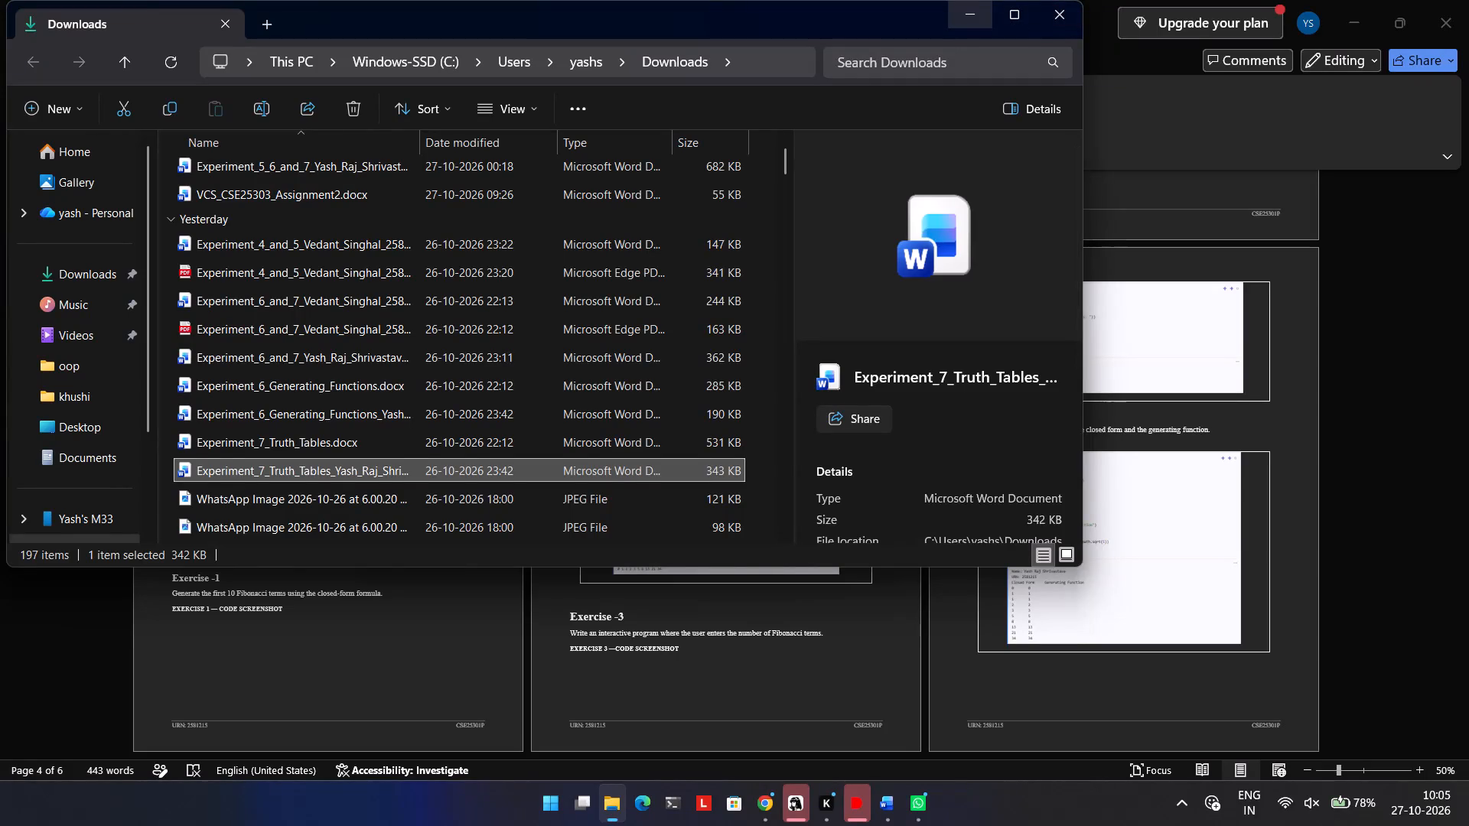
Return to the Experiment 6 document and insert seven blank lines above the heading "Exercises" to push it onto page 5.
left_click(966, 19)
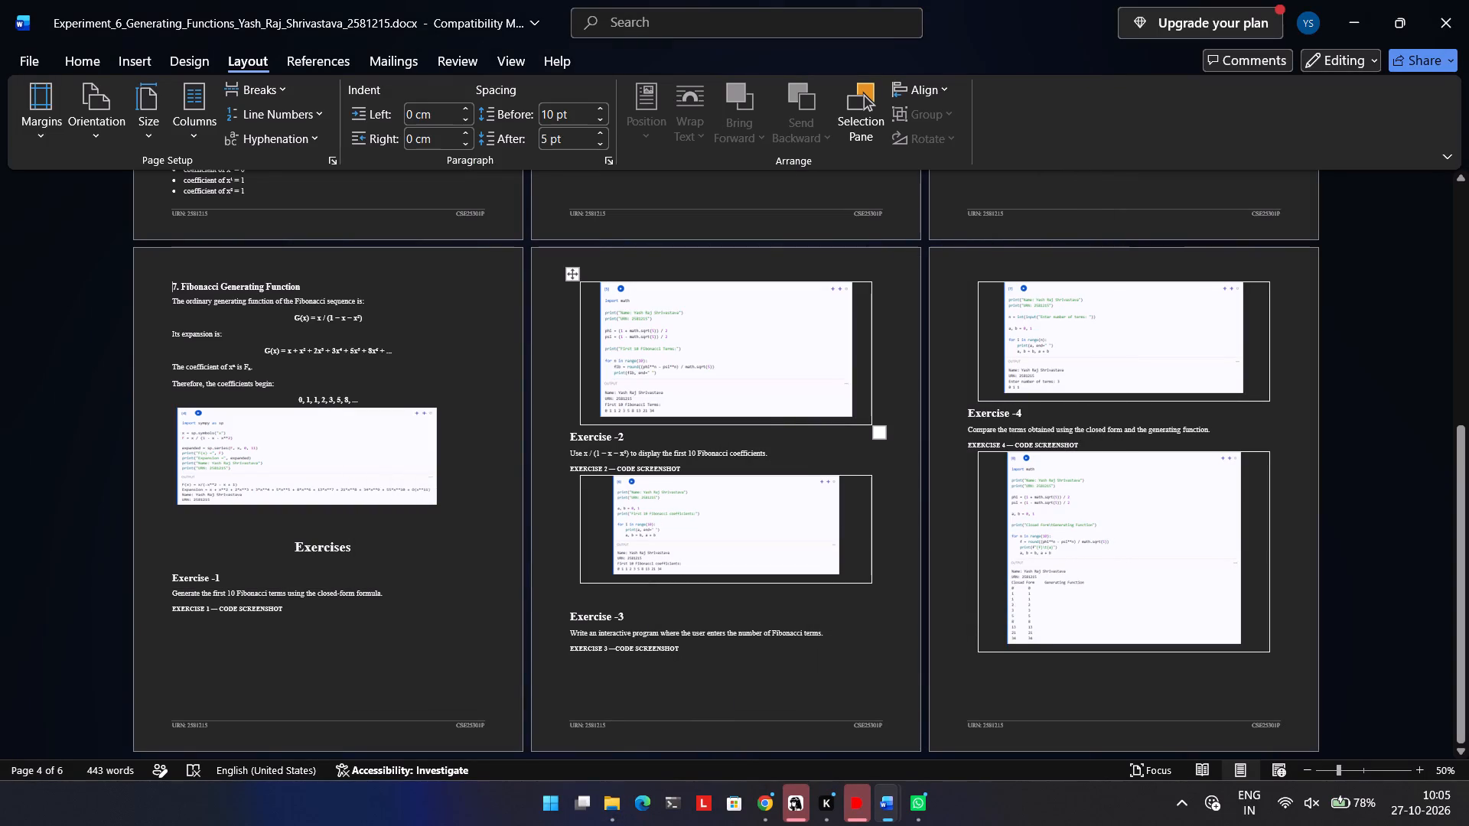
scroll(454, 317, "up", 1)
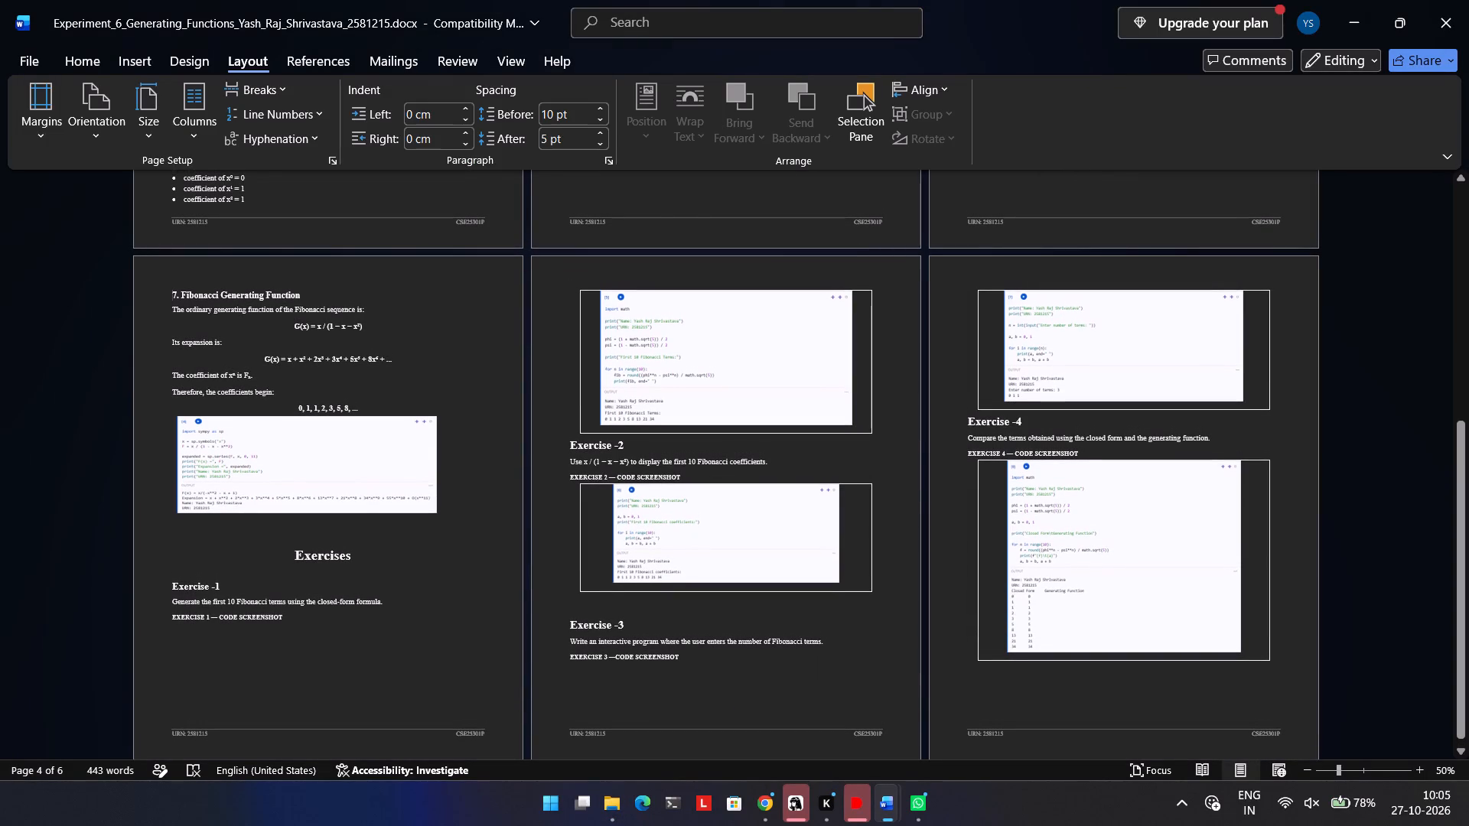
scroll(481, 416, "down", 2)
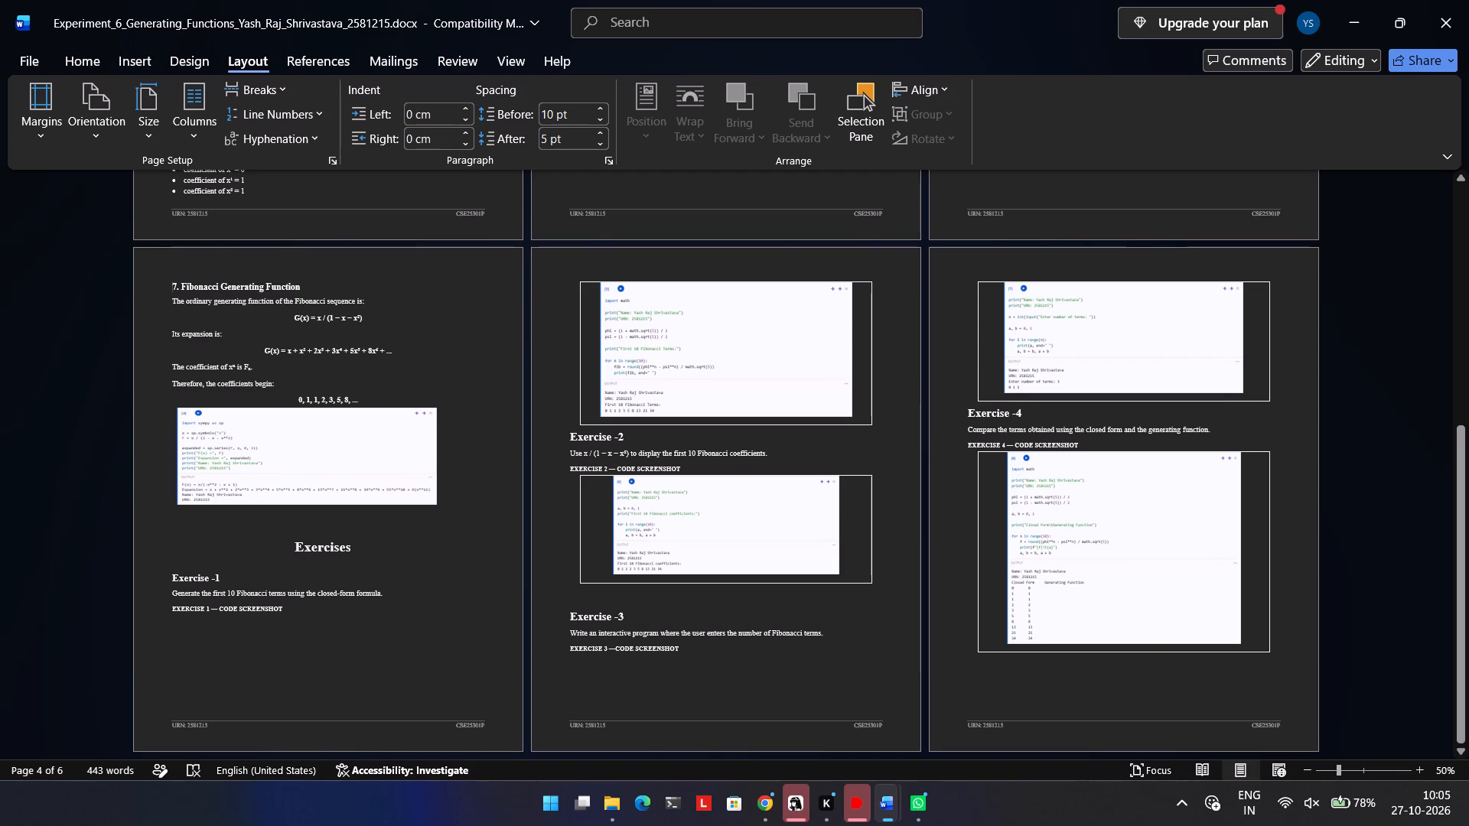
left_click(207, 673)
left_click(272, 532)
key("Down")
key("Return")
key("Return")
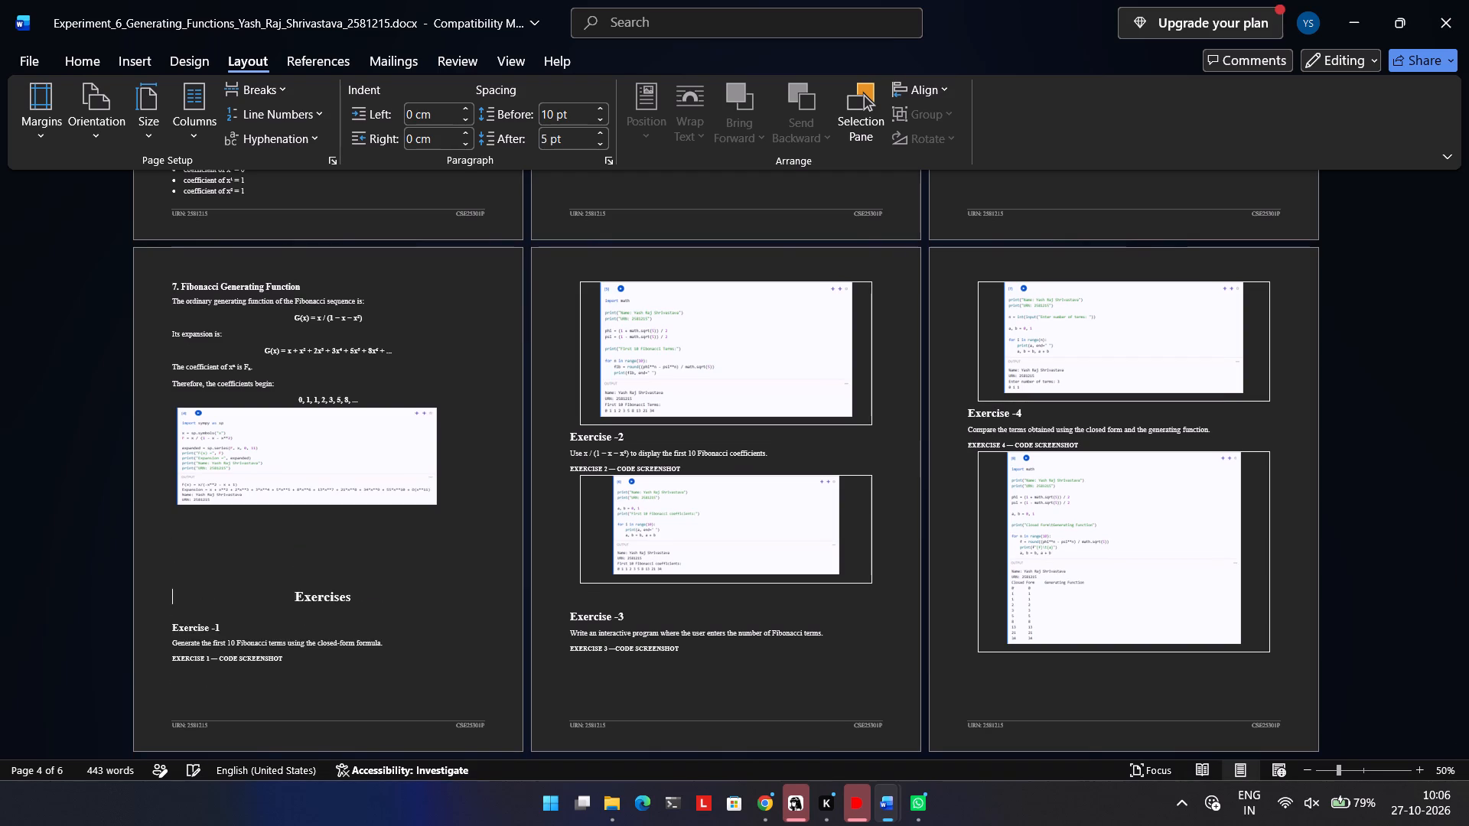
key("Return")
key("Return")
key("Return")
key("Return")
key("Return")
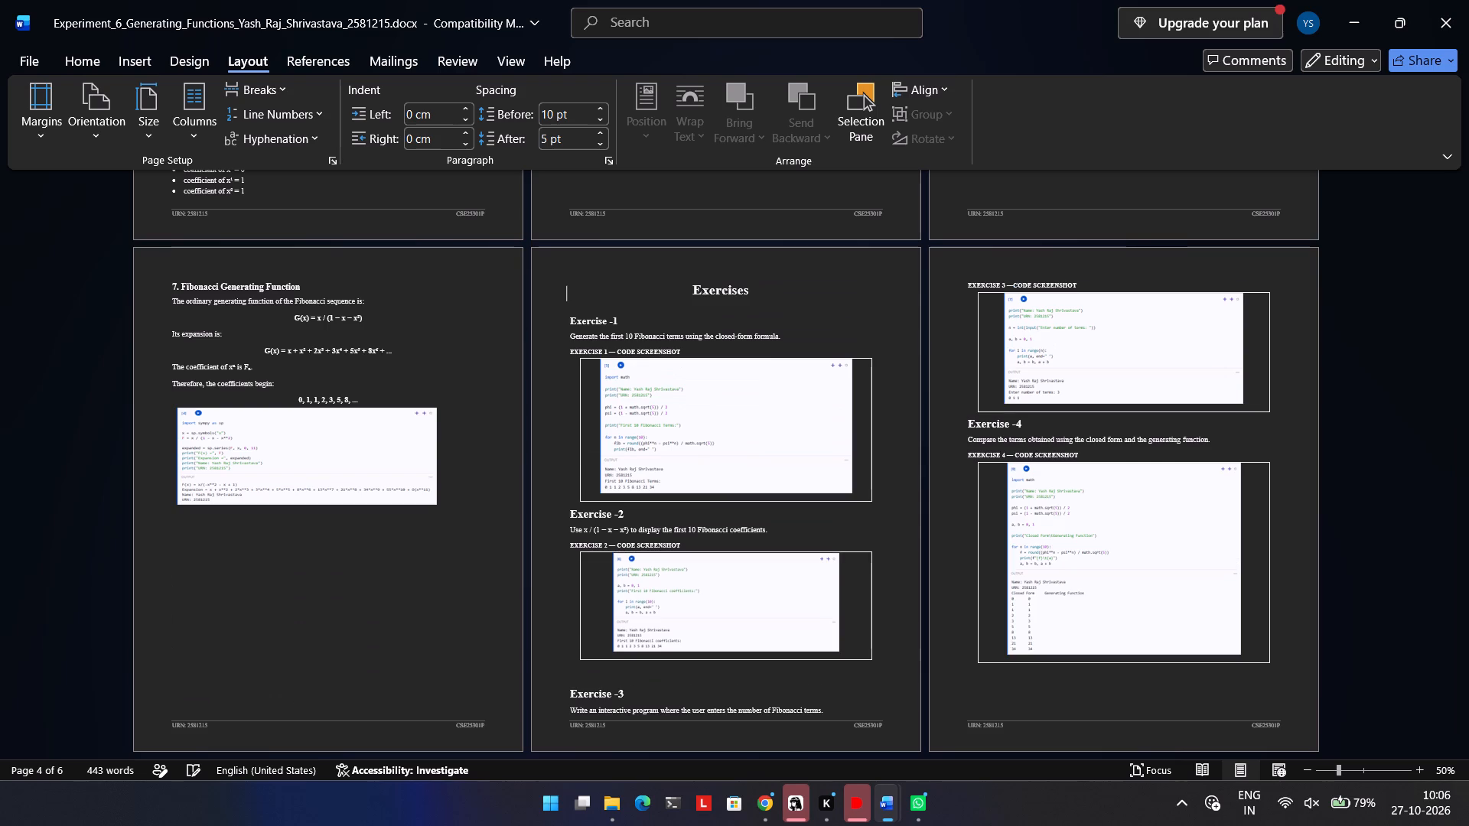
Delete the blank line between the headings "Exercises" and "Exercise -1" on page 5.
key("Down")
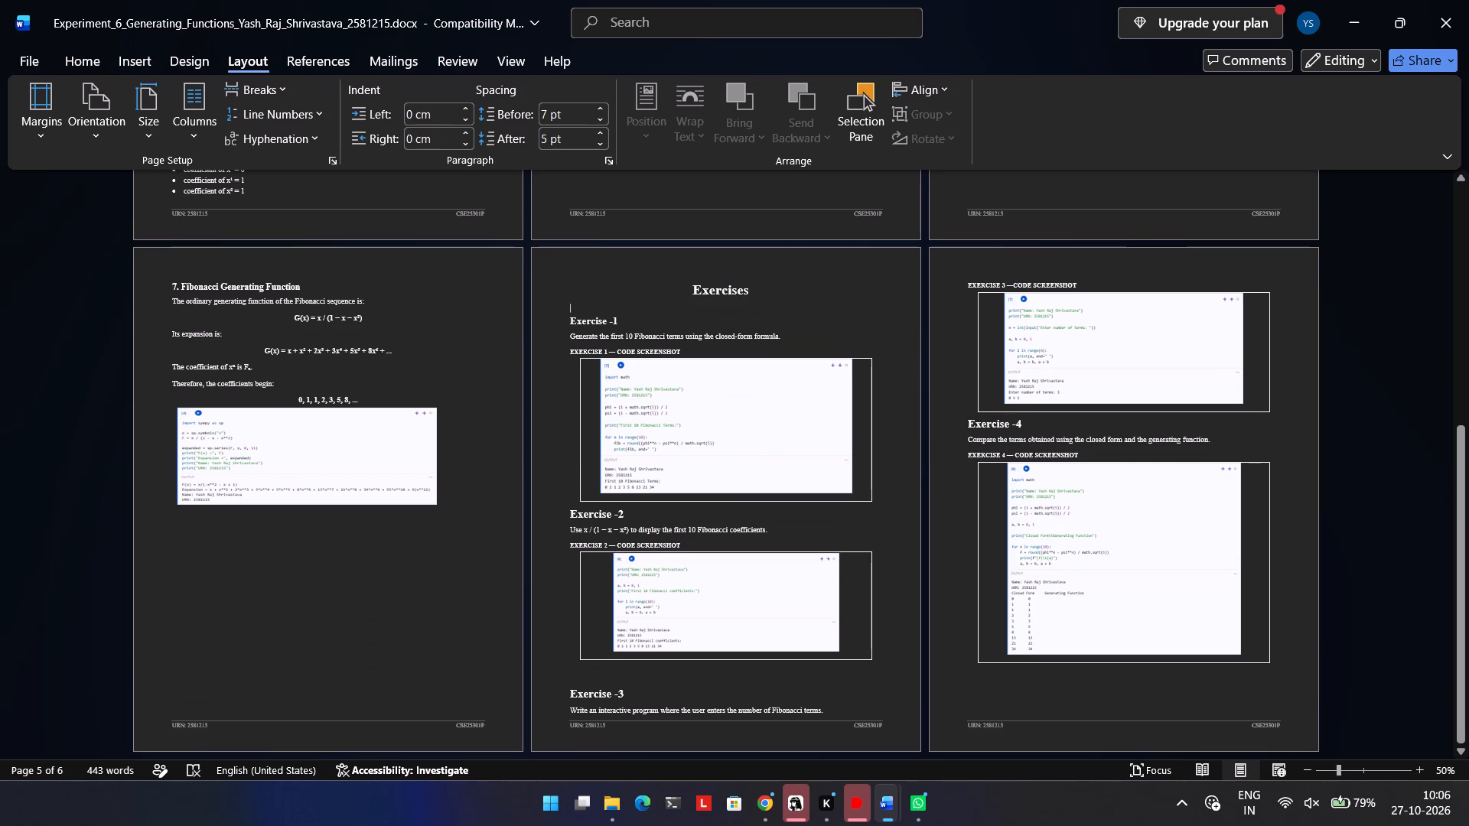
key("backslash")
key("BackSpace")
key("BackSpace")
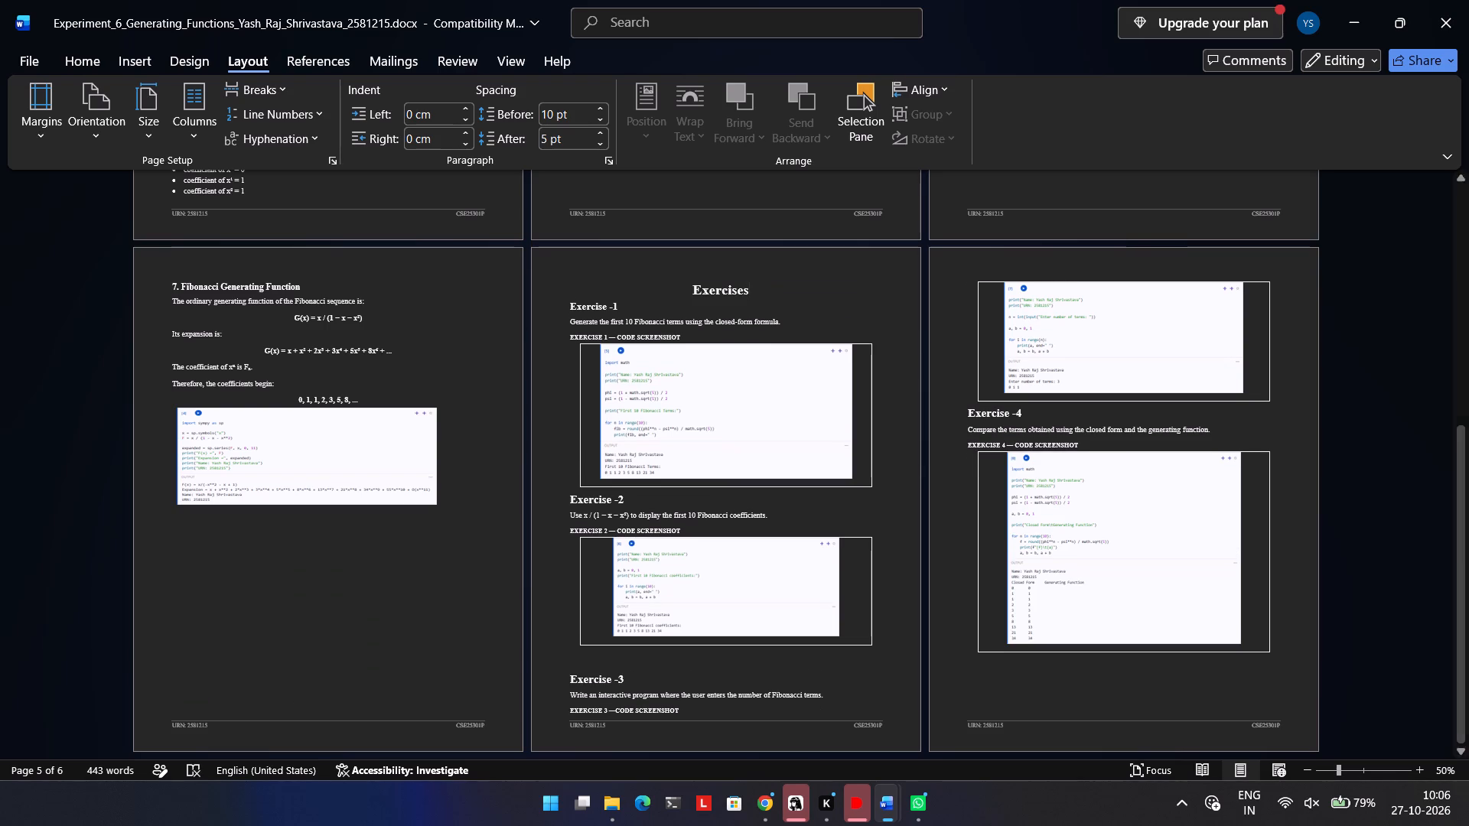
Insert two blank lines before the heading "Exercise -3" so it moves to the top of page 6.
left_click(573, 678)
key("Return")
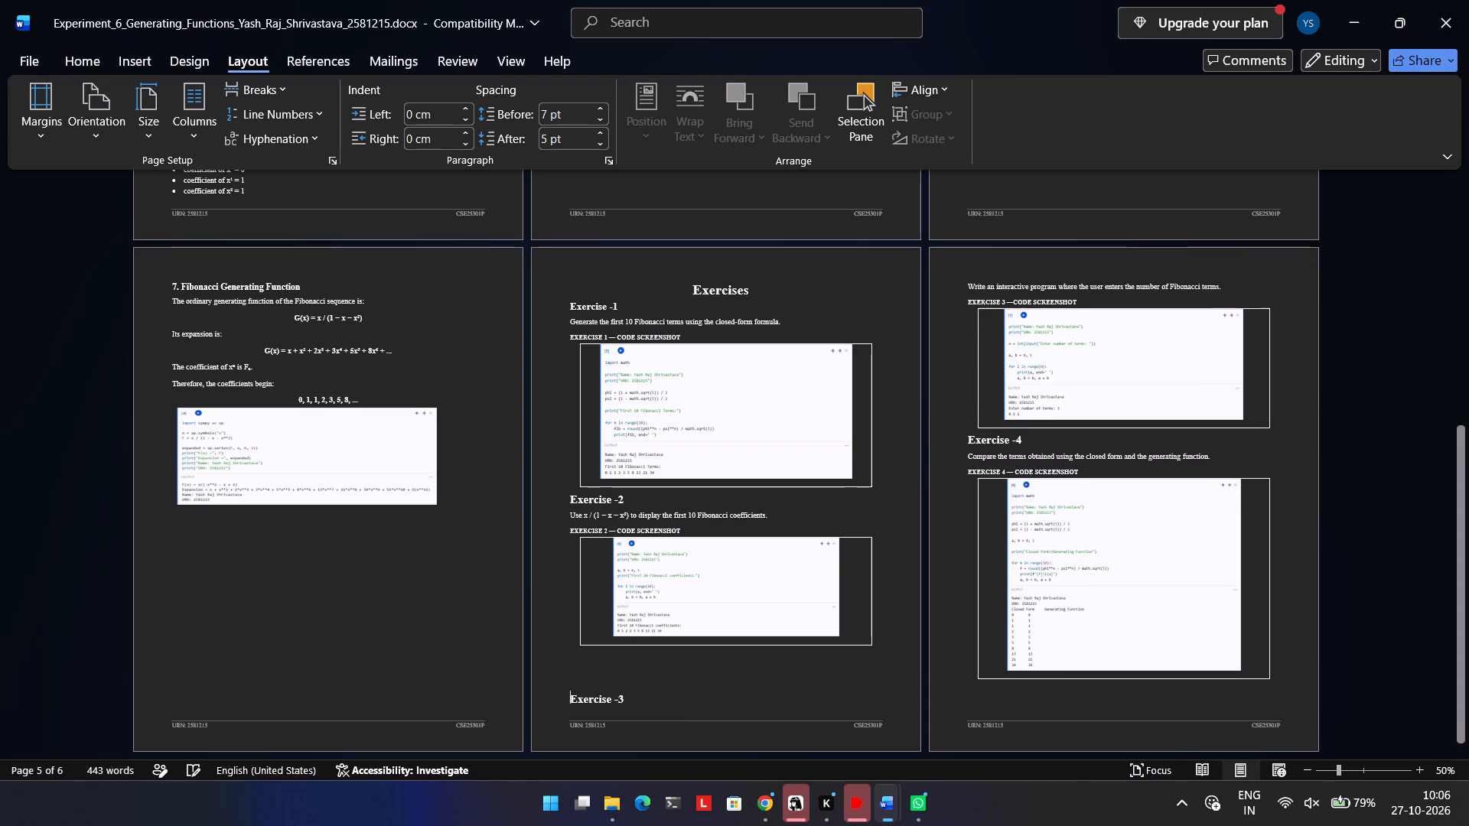
key("Return")
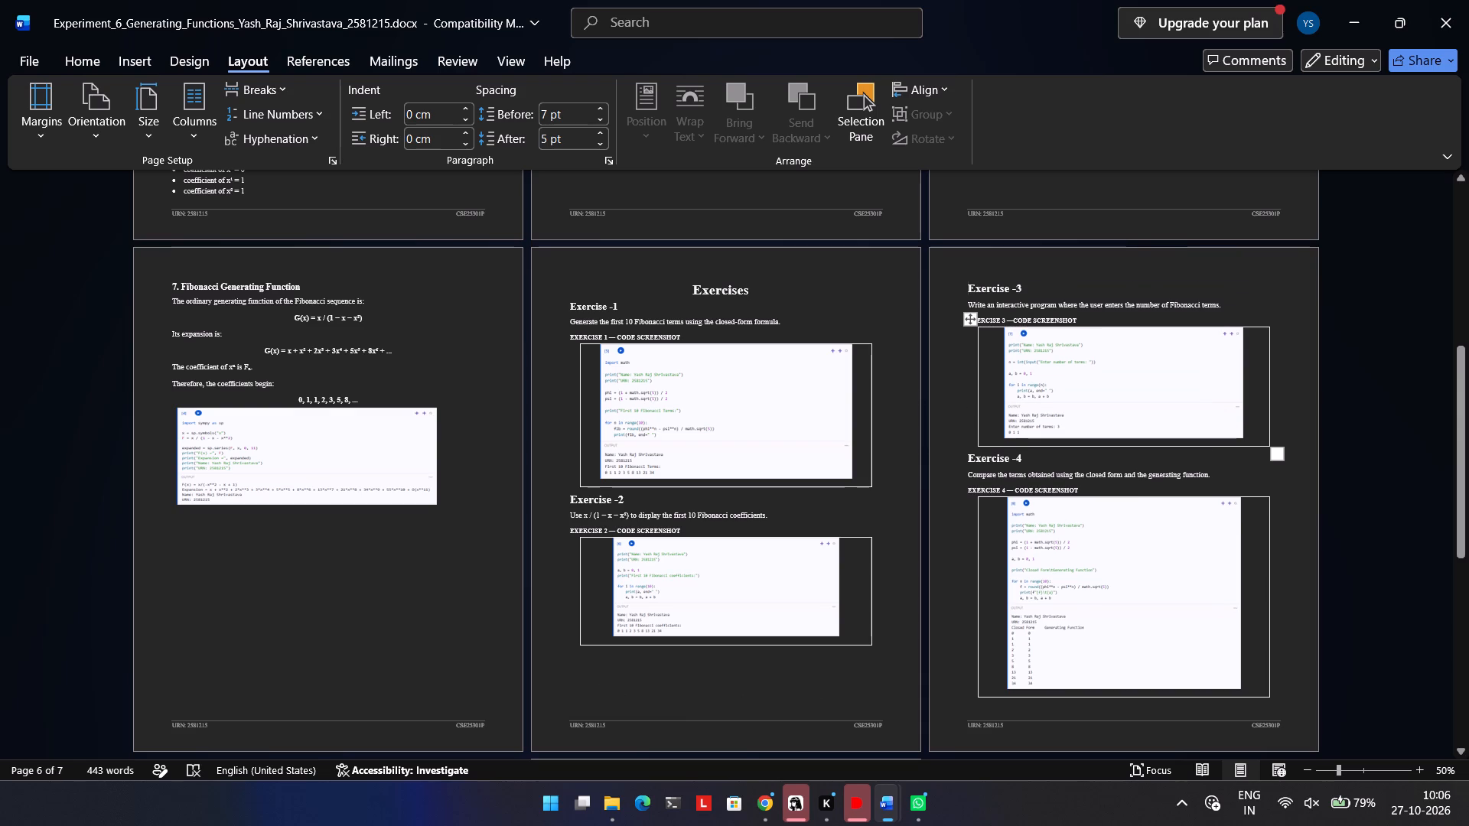
Shrink the Exercise 4 code screenshot on page 6 slightly, keeping its proportions.
scroll(1098, 381, "down", 4)
scroll(1098, 381, "up", 1)
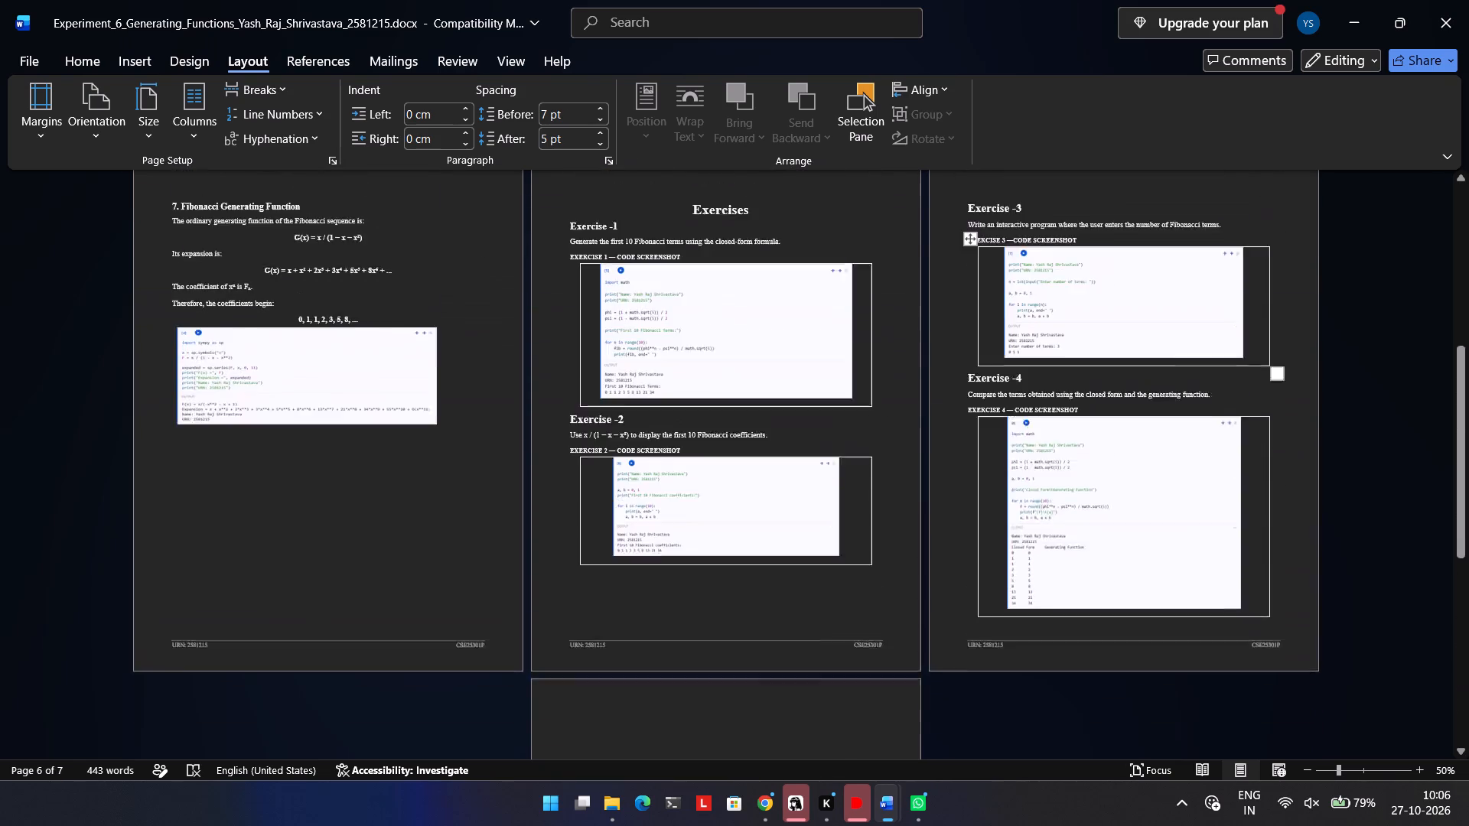
scroll(1098, 381, "up", 1)
scroll(1098, 381, "down", 6)
scroll(1098, 381, "up", 4)
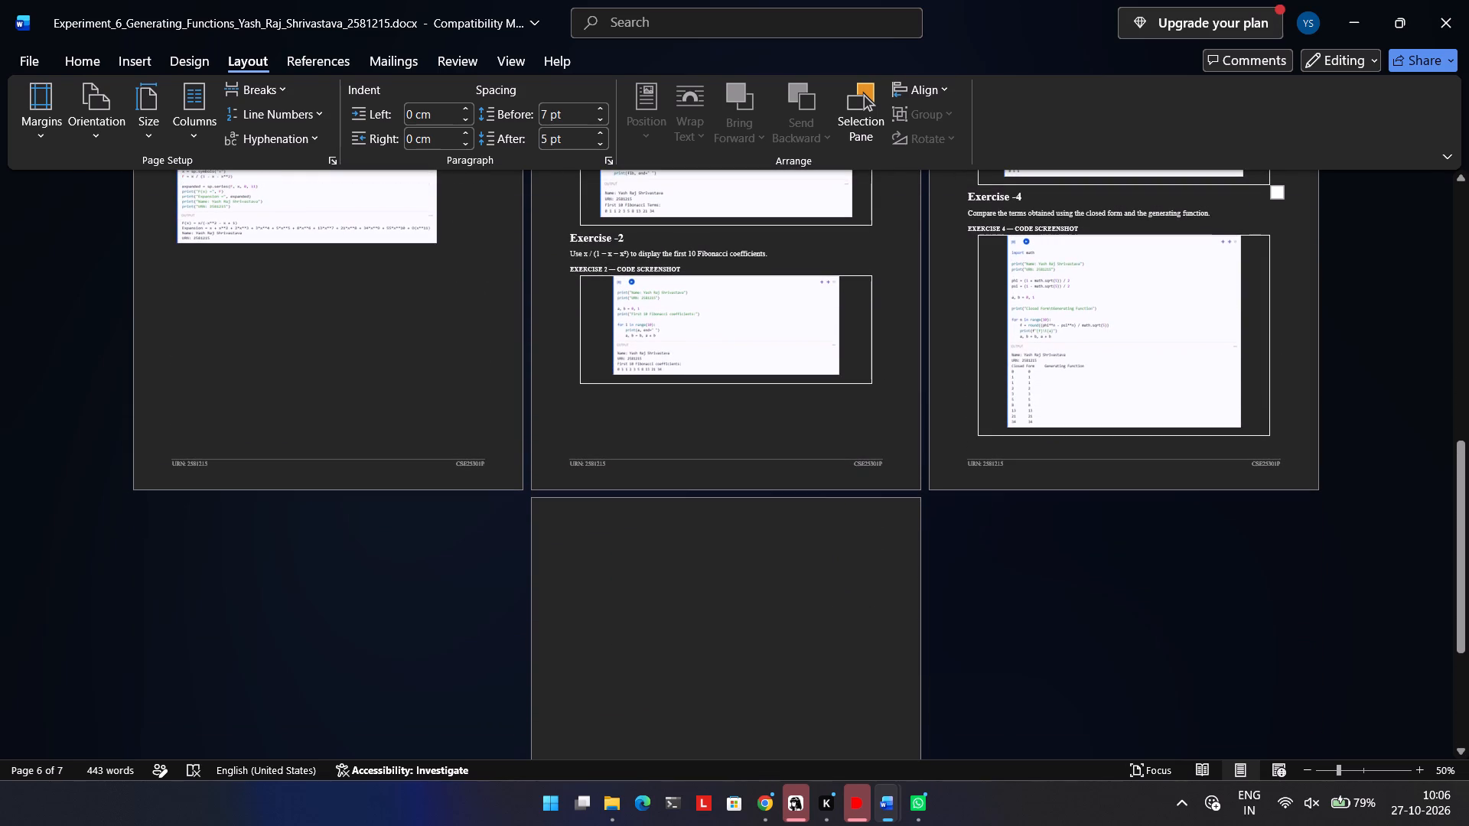
left_click(1100, 411)
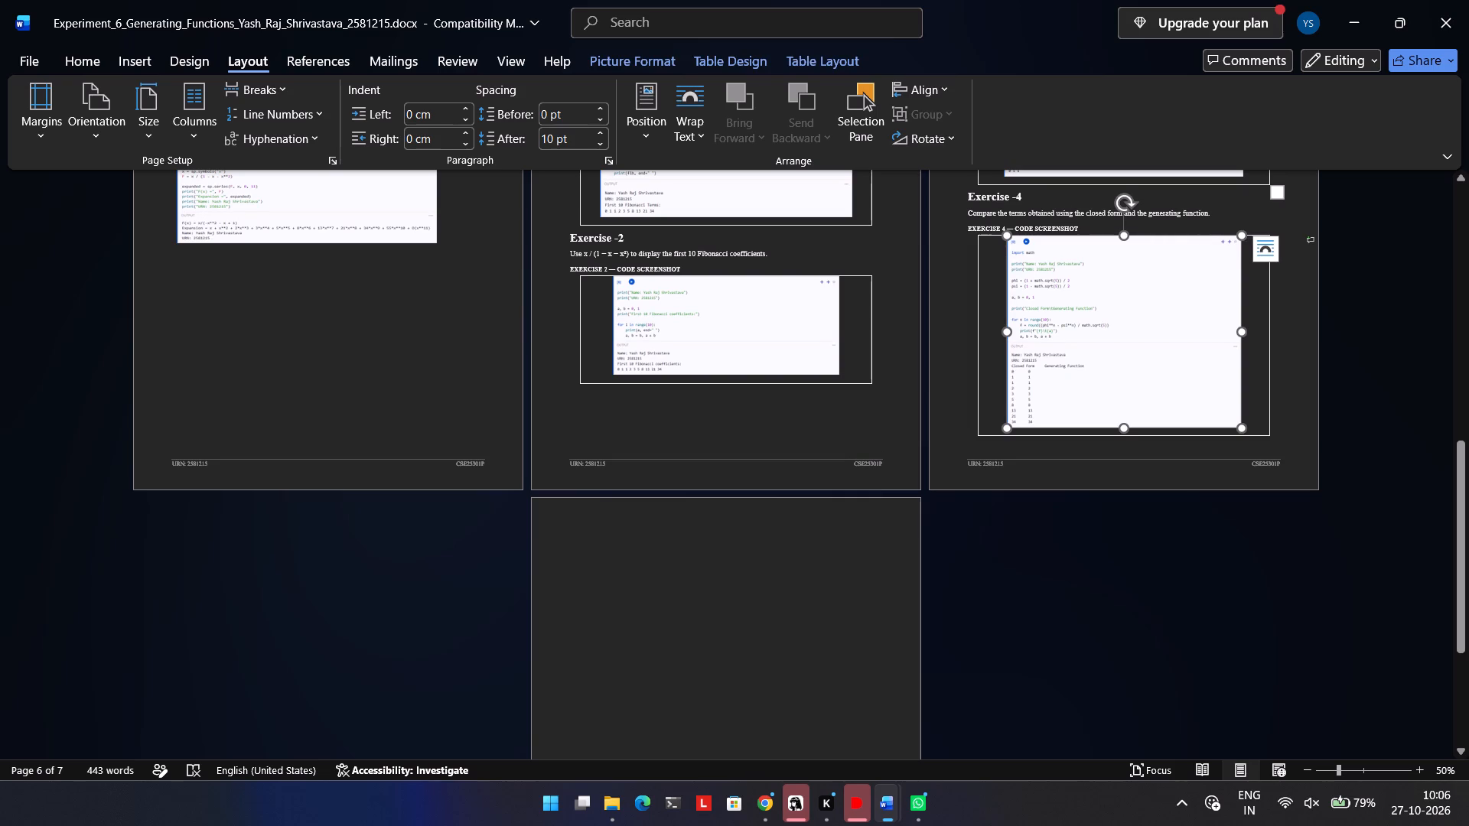
left_click_drag(1239, 427, 1231, 417)
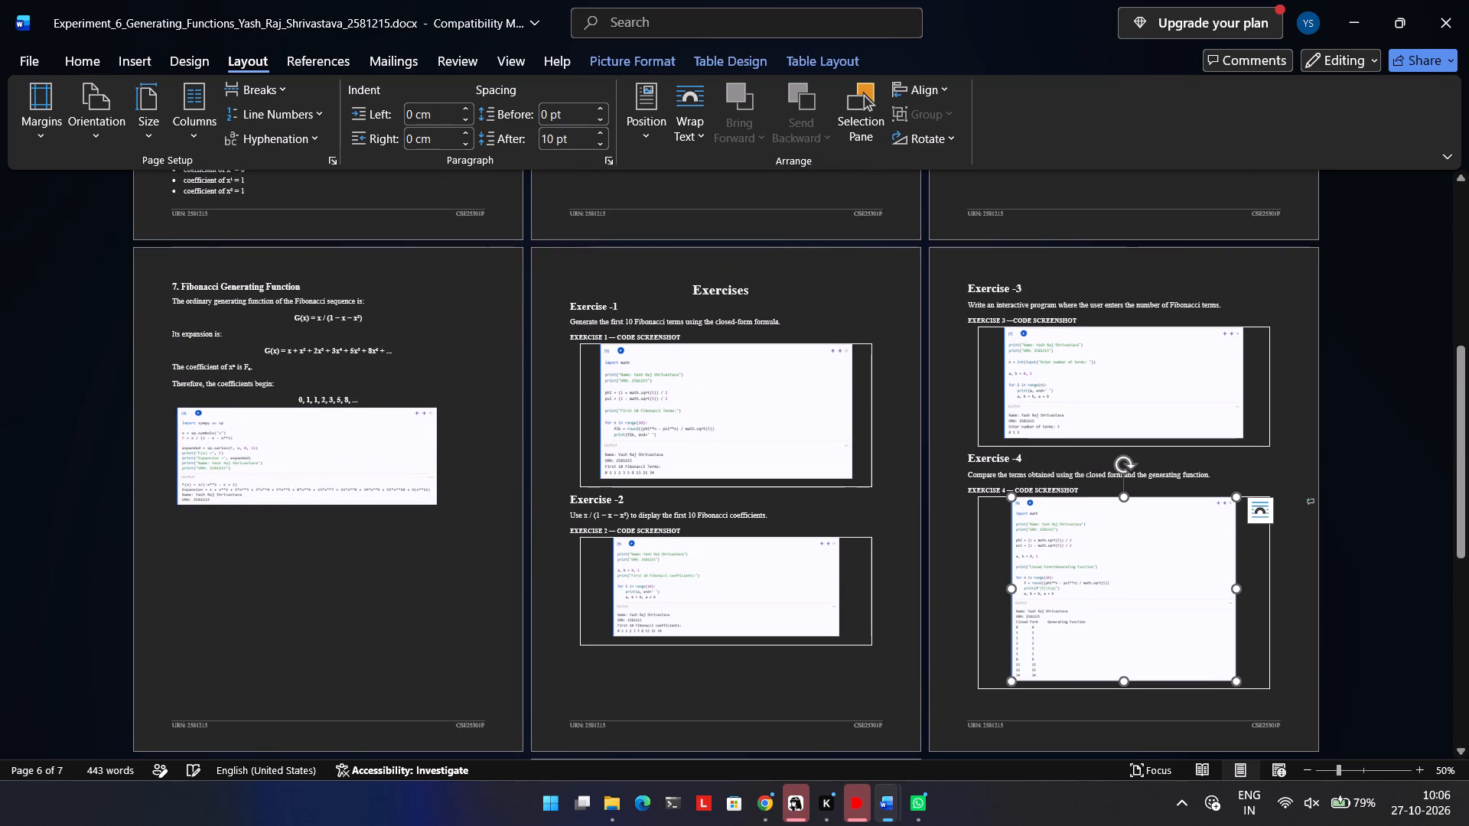
Remove the empty page 7 by deleting the blank line after the Exercise 4 screenshot.
scroll(972, 511, "down", 4)
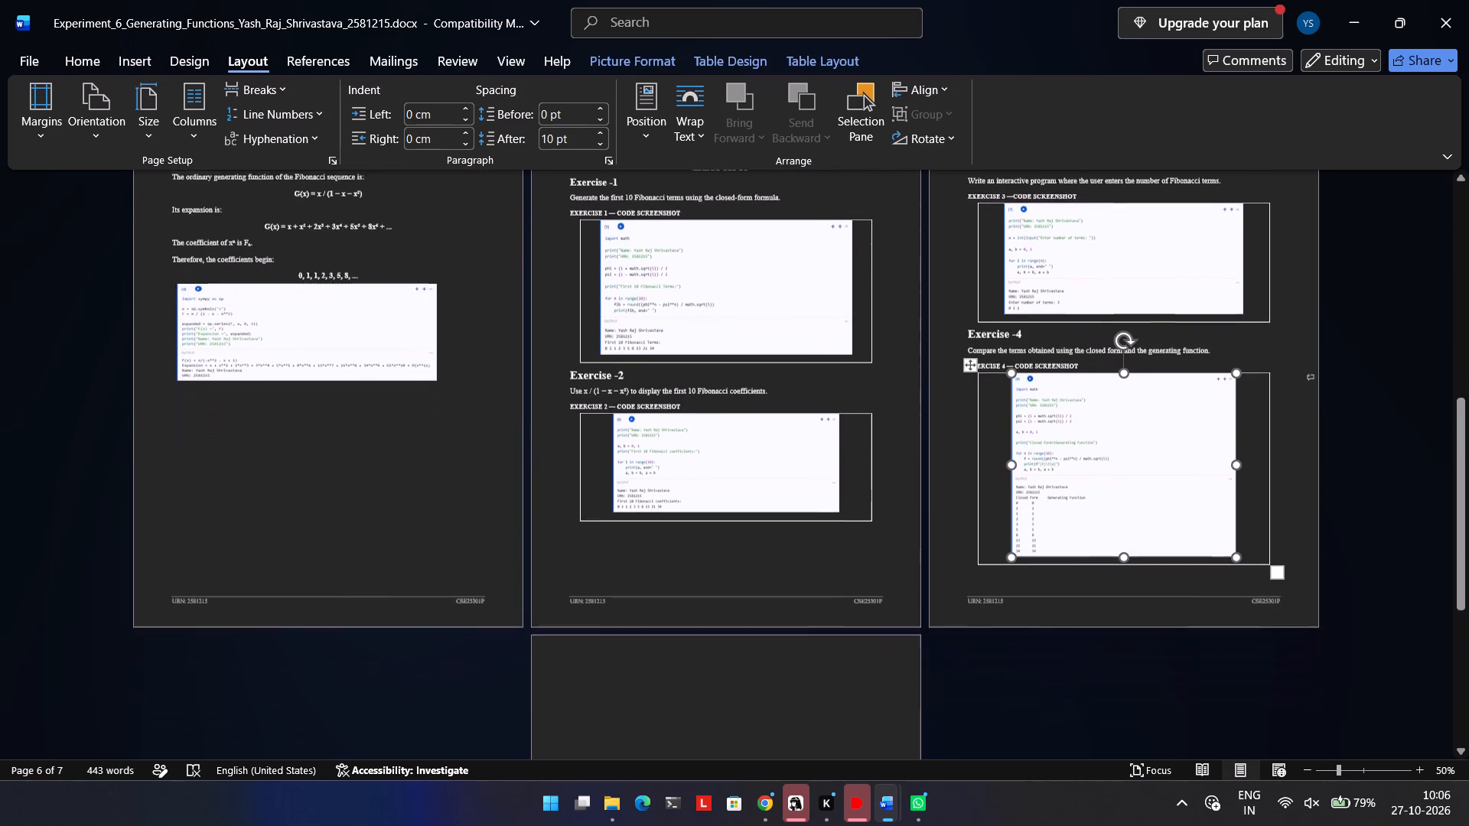
scroll(972, 511, "down", 1)
left_click(1212, 411)
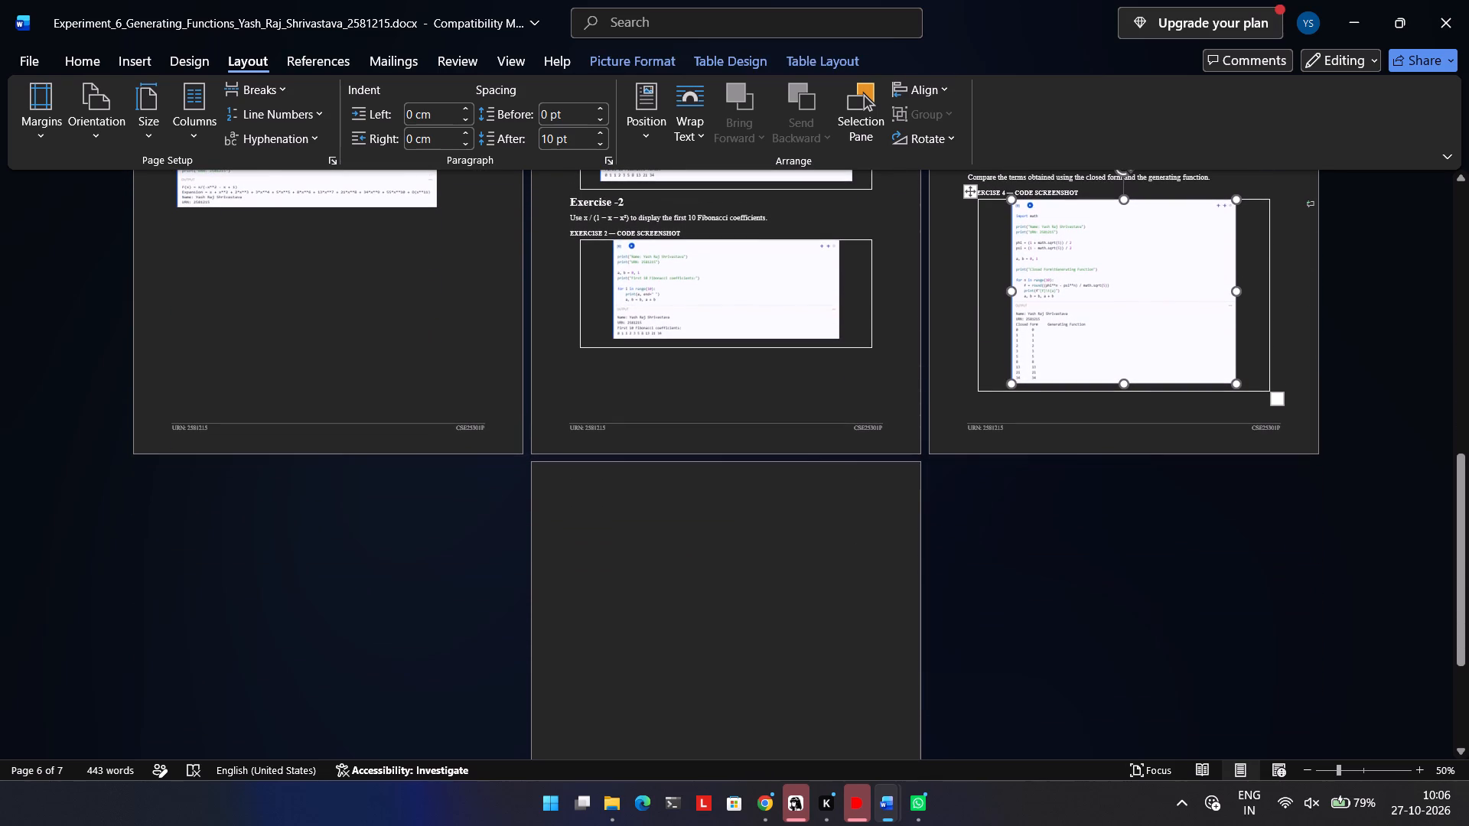
key("BackSpace")
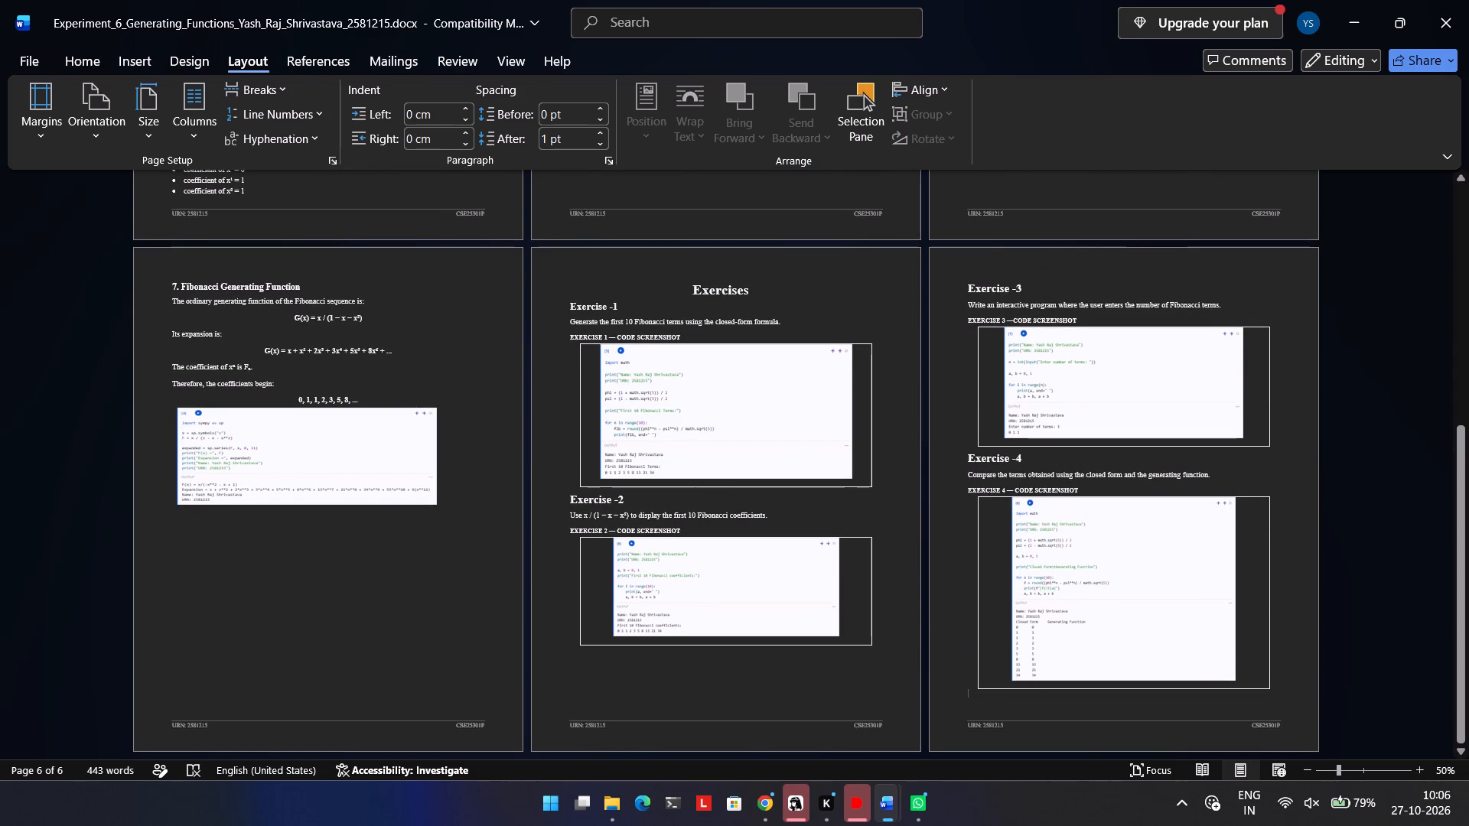
Enlarge the Exercise 2 code screenshot on page 5 so it nearly fills the width of its frame.
left_click(748, 615)
left_click_drag(843, 639, 848, 652)
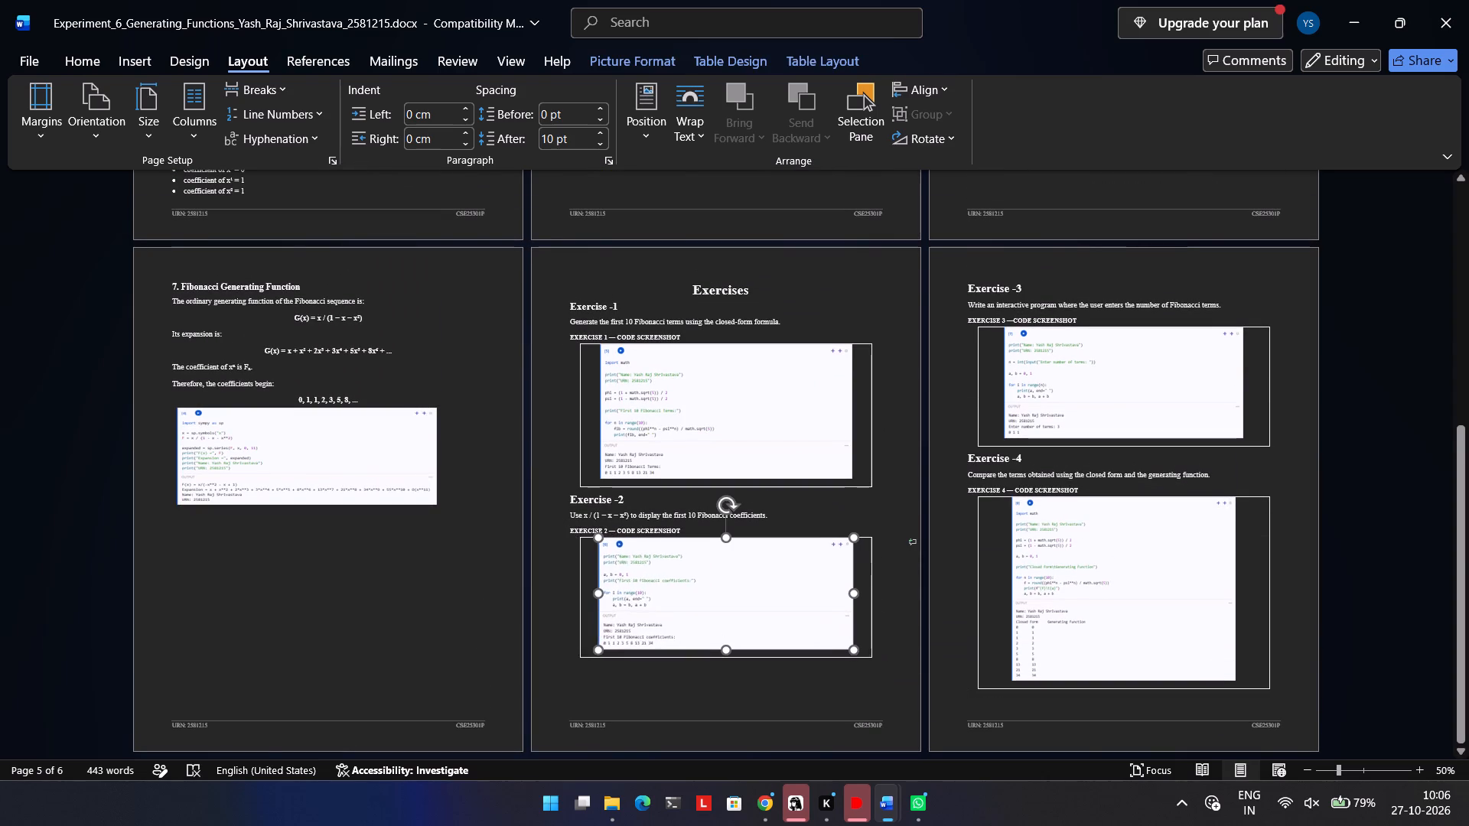
left_click_drag(848, 652, 805, 656)
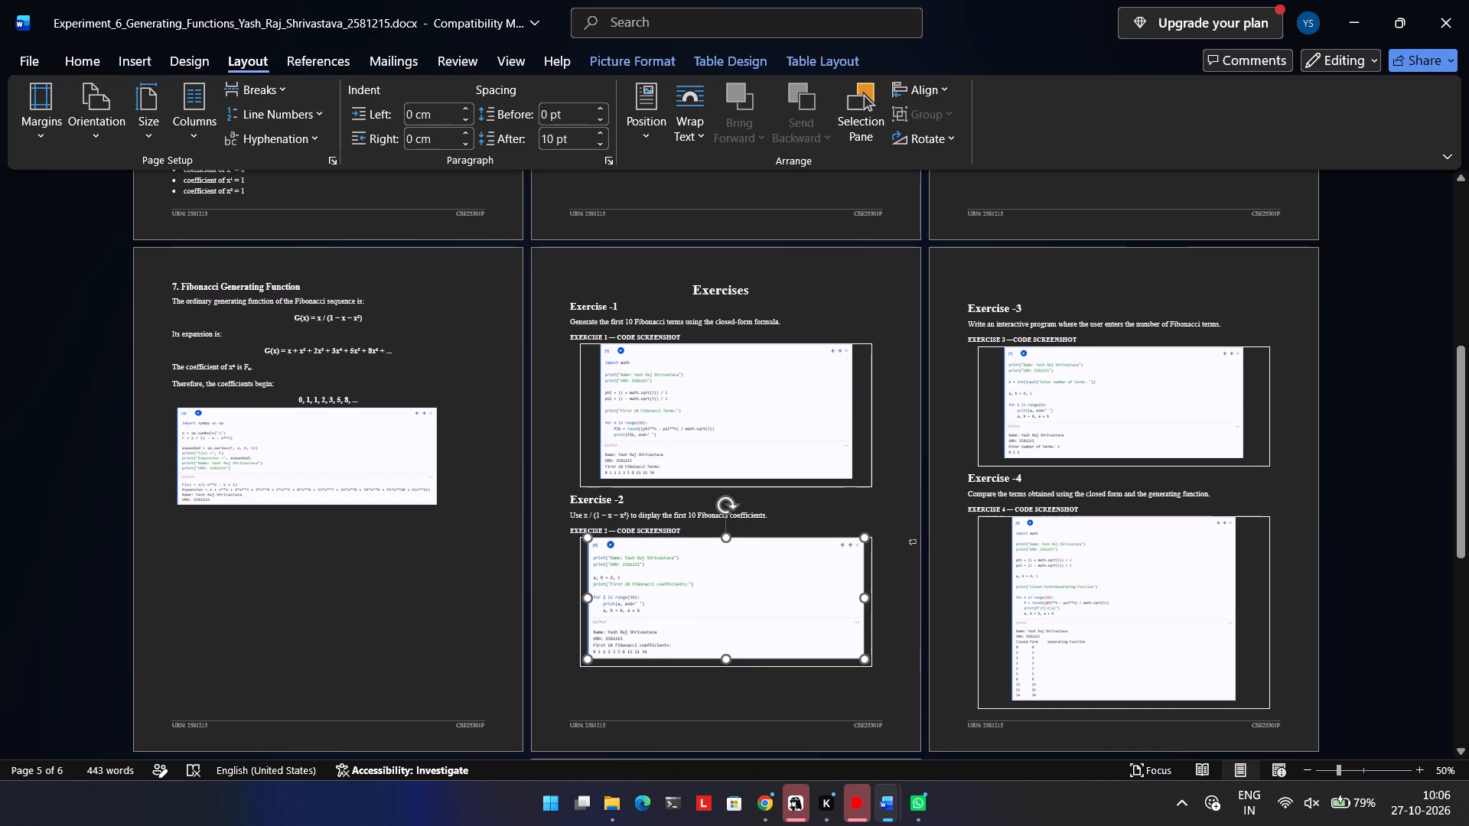
left_click_drag(805, 656, 805, 655)
left_click_drag(728, 655, 728, 674)
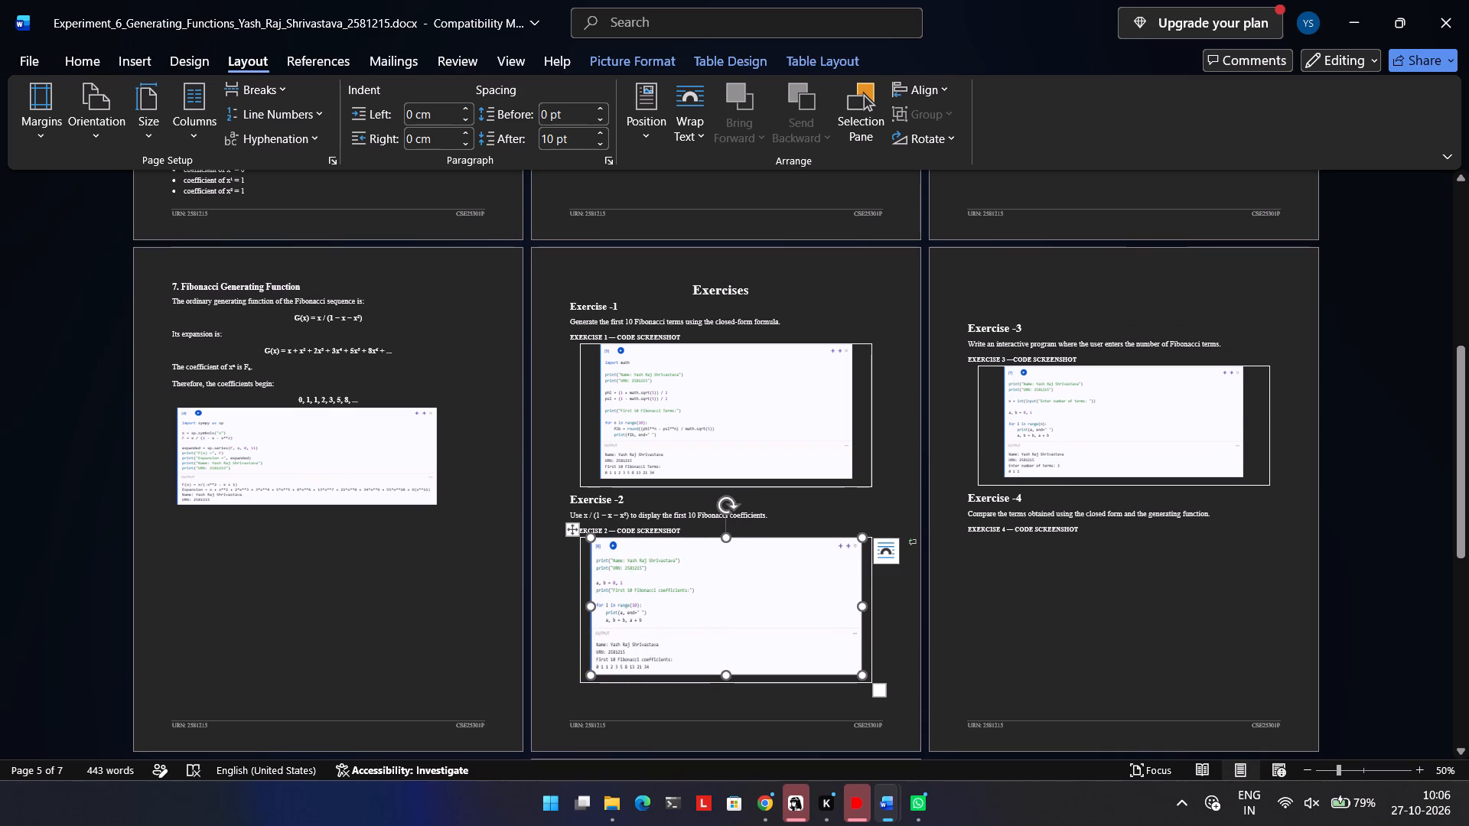
Delete the two extra blank lines above "Exercise -3" so the heading starts at the top of page 6.
left_click(963, 330)
key("BackSpace")
key("BackSpace")
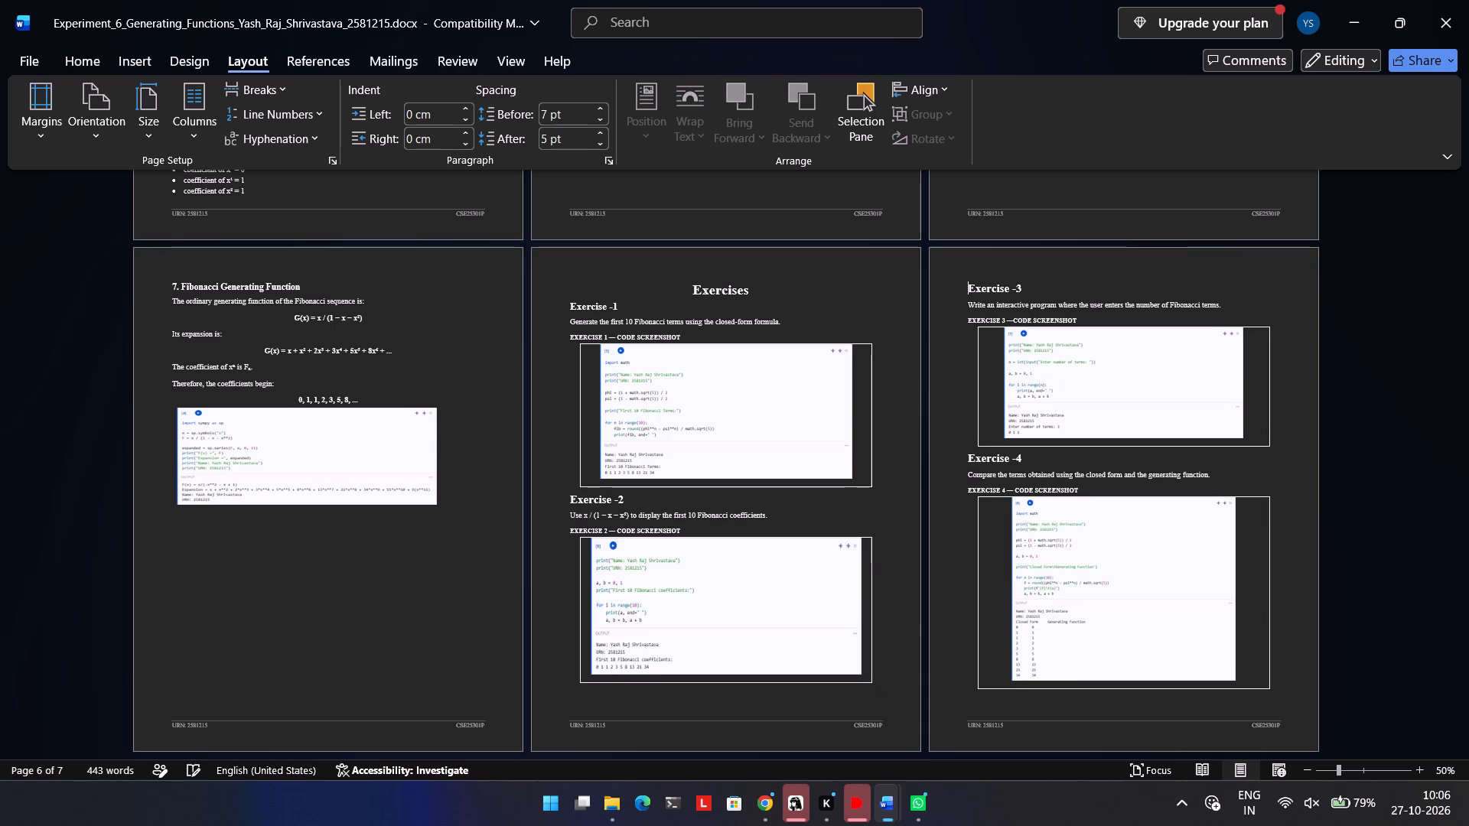
key("BackSpace")
key("Return")
Review the page layout and section heading numbering throughout the Experiment 6 document.
scroll(963, 330, "down", 5)
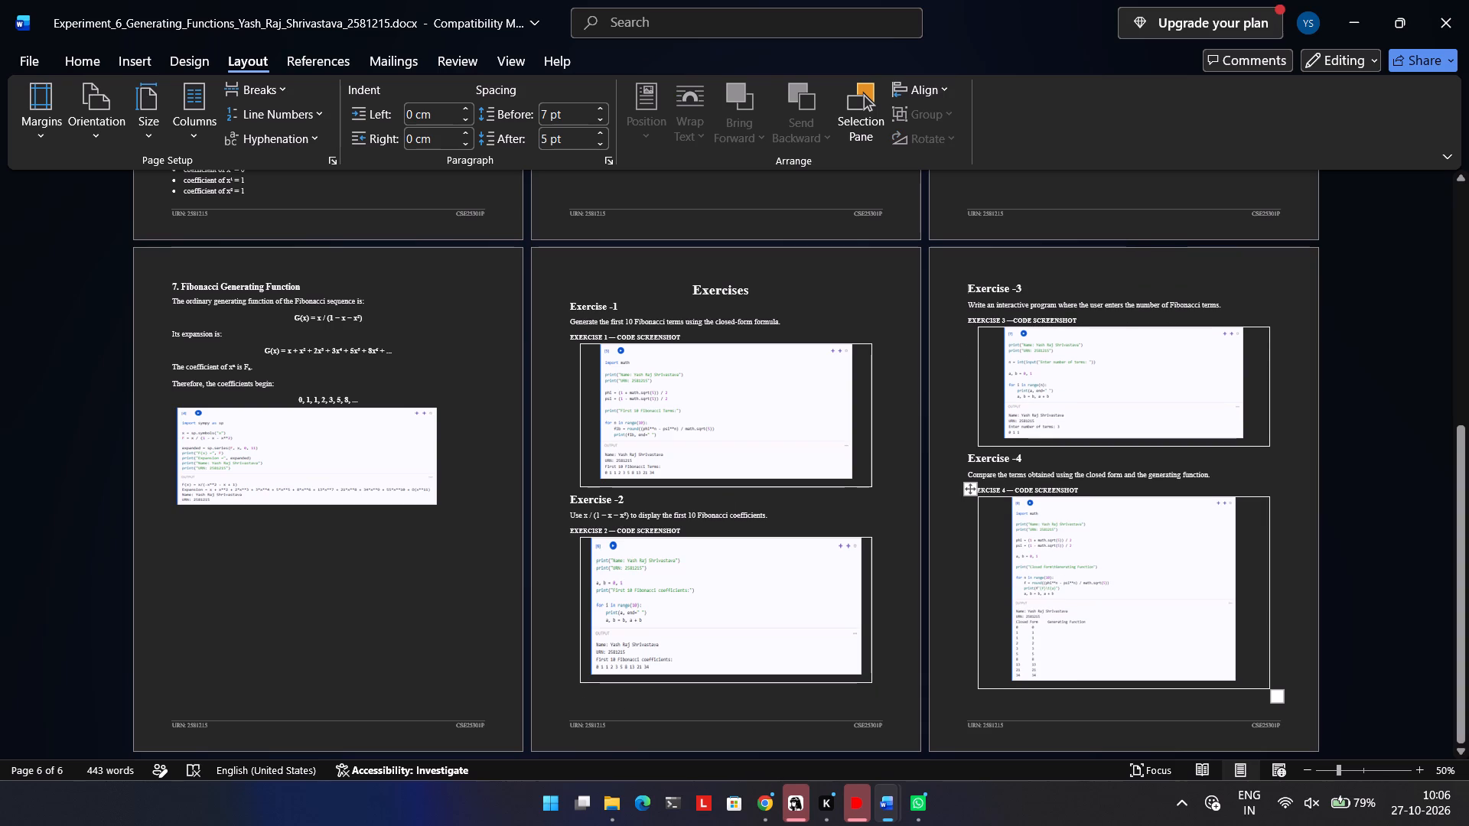
scroll(595, 465, "up", 3)
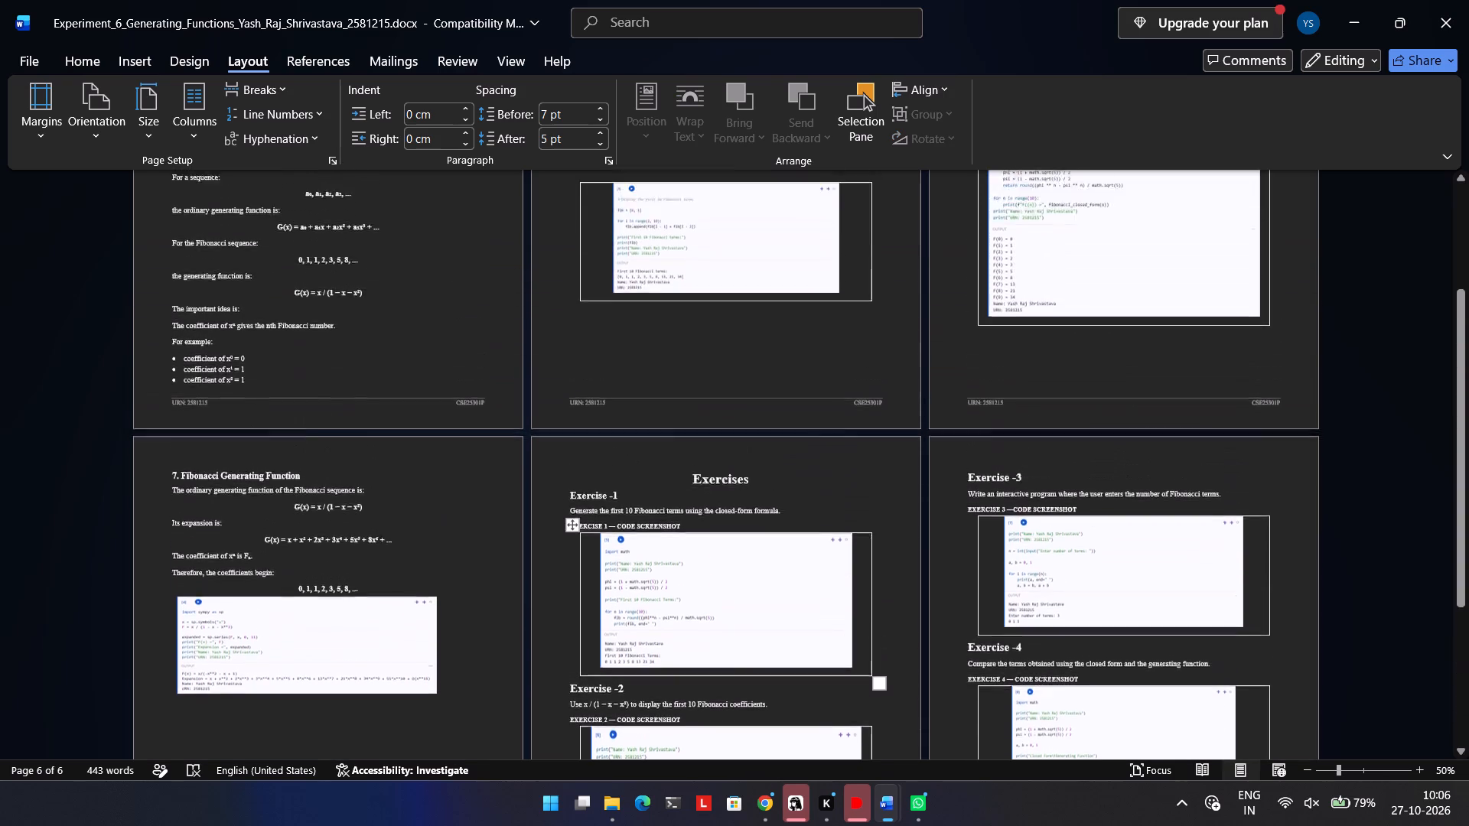
scroll(595, 465, "up", 2)
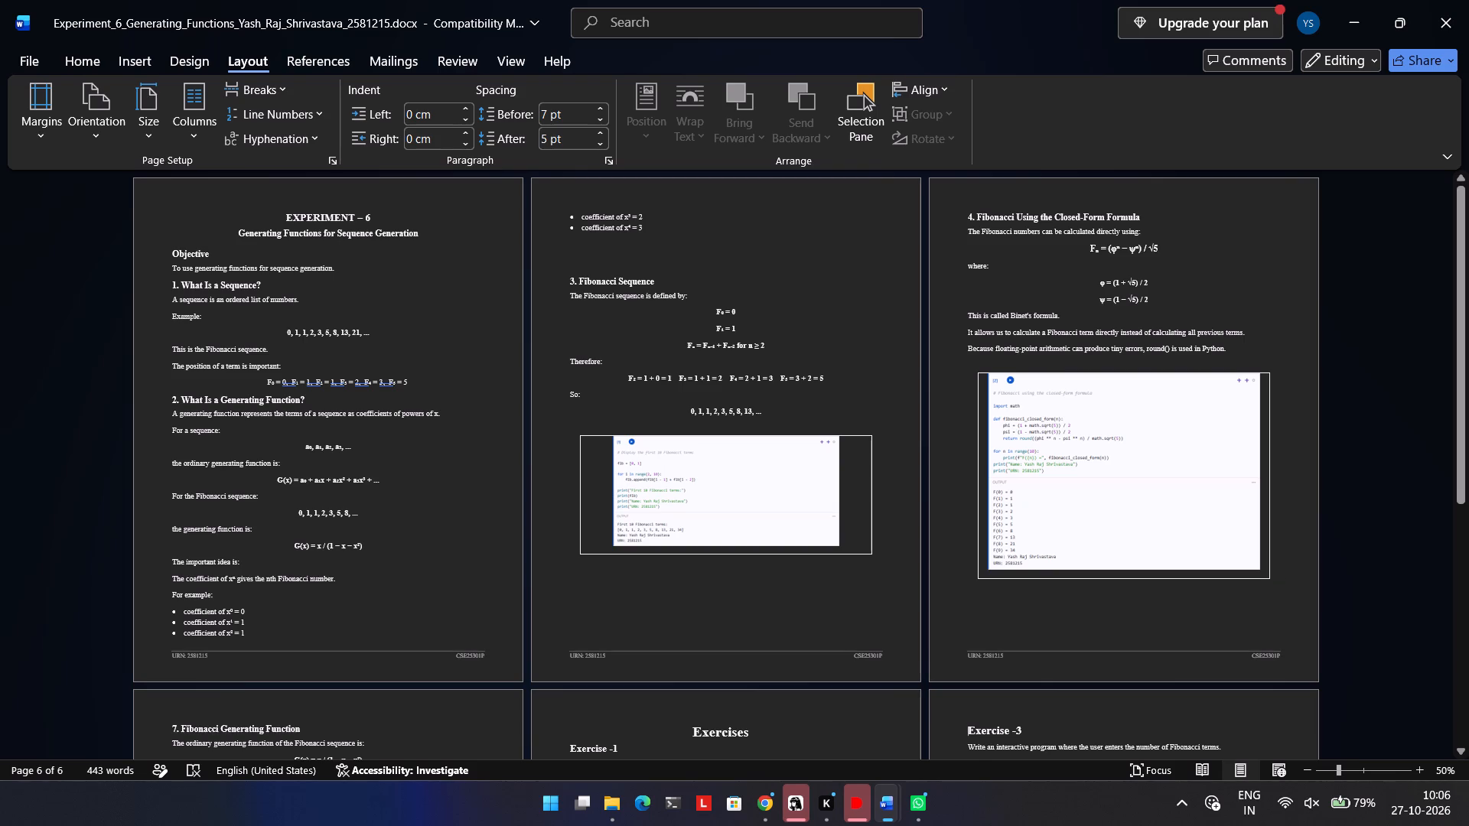
scroll(1130, 483, "down", 5)
scroll(869, 408, "up", 2)
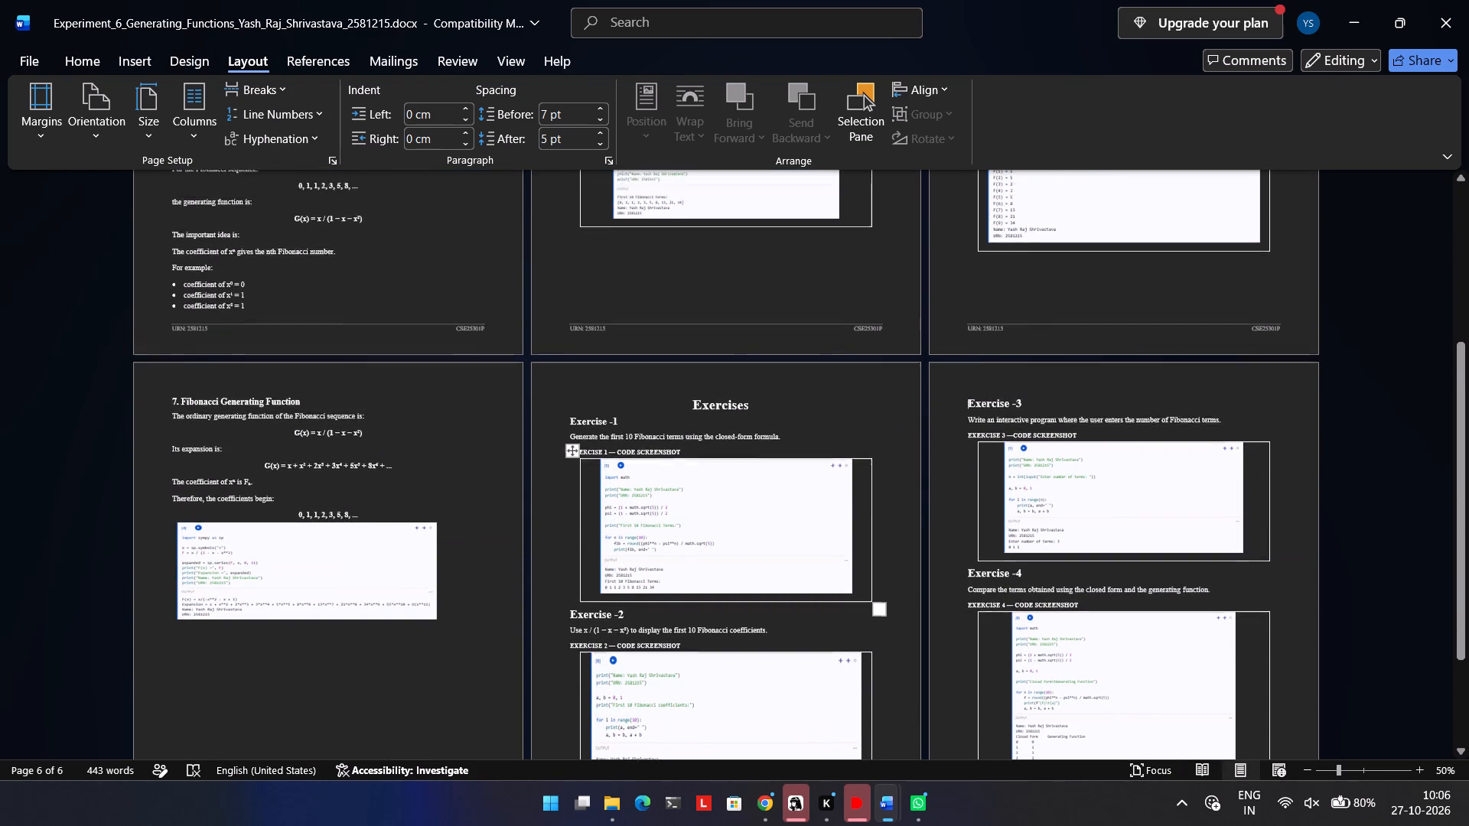
scroll(869, 408, "up", 2)
scroll(1052, 219, "up", 2)
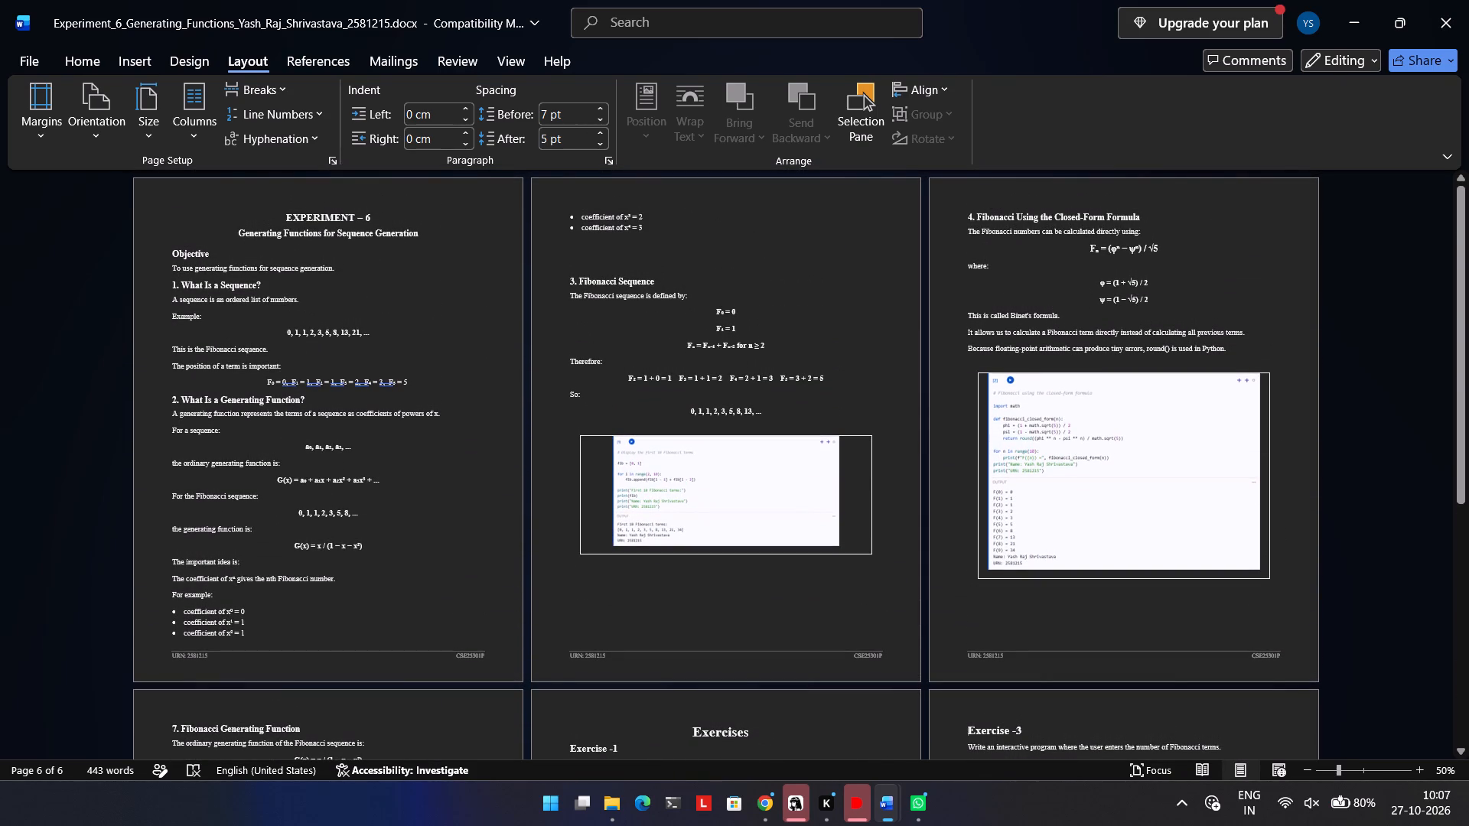
Renumber the heading "7. Fibonacci Generating Function" on page 4 as section 5.
scroll(487, 704, "down", 4)
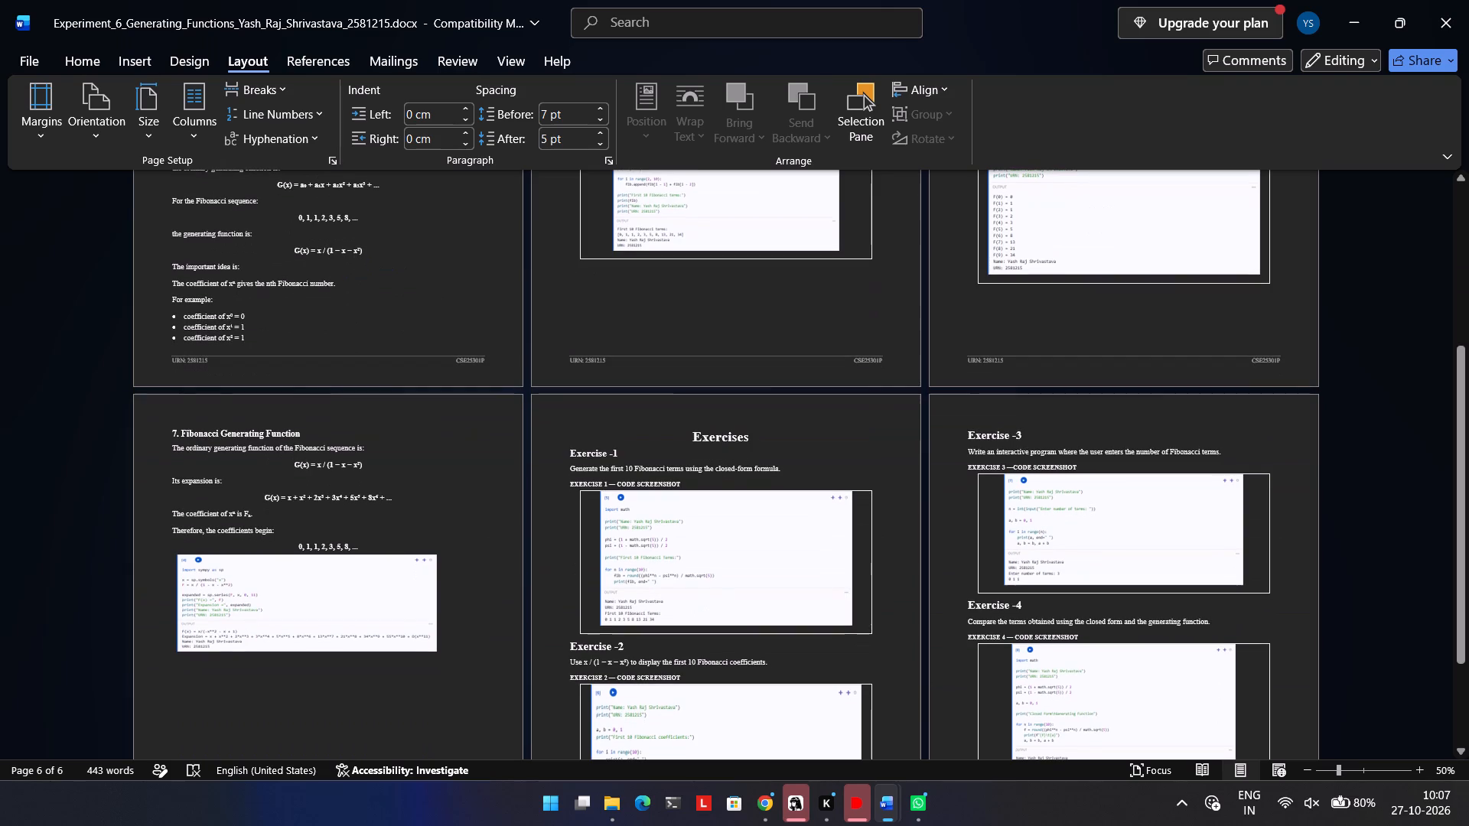
left_click(176, 434)
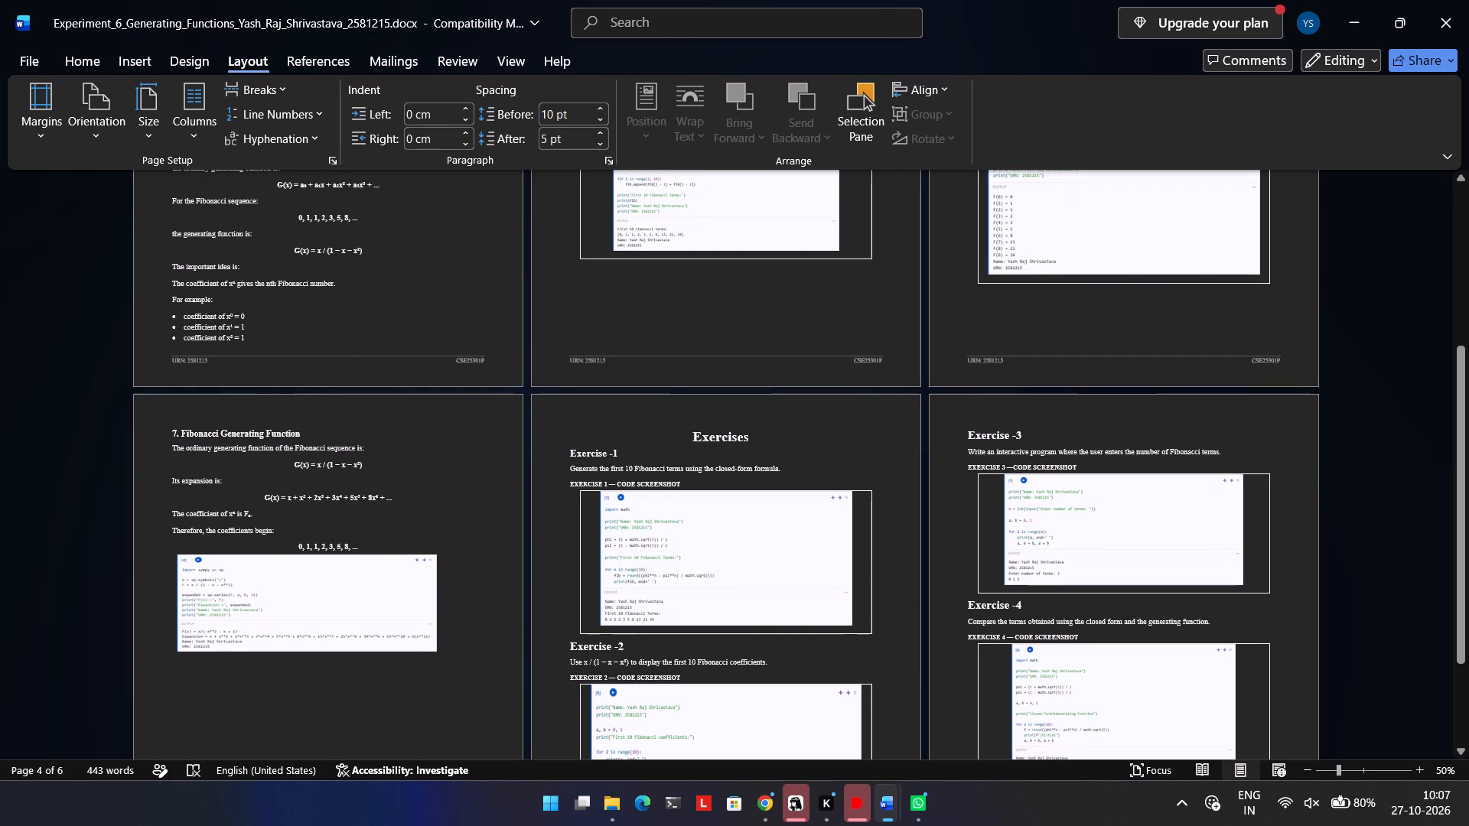
key("BackSpace")
key("5")
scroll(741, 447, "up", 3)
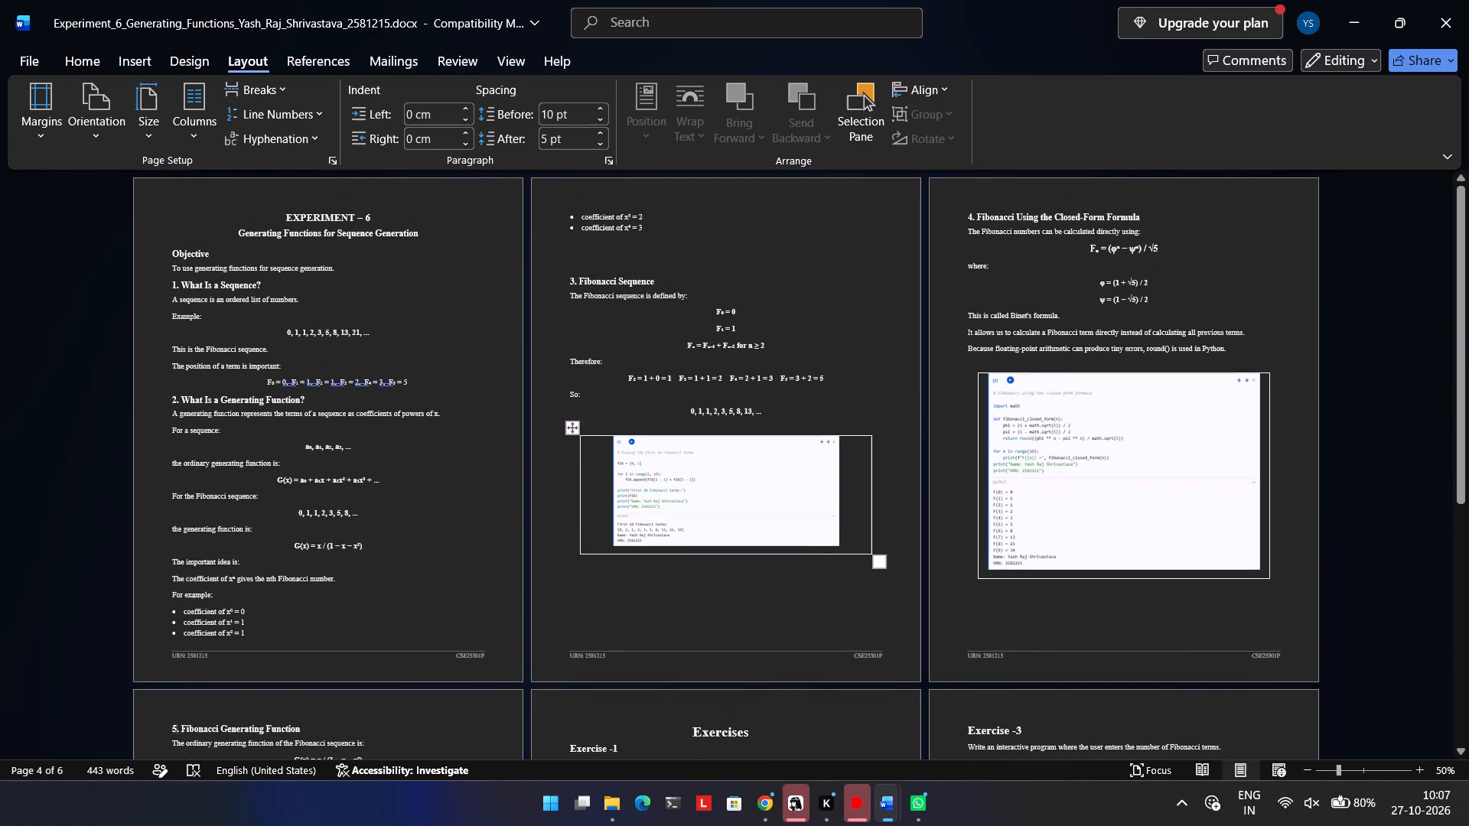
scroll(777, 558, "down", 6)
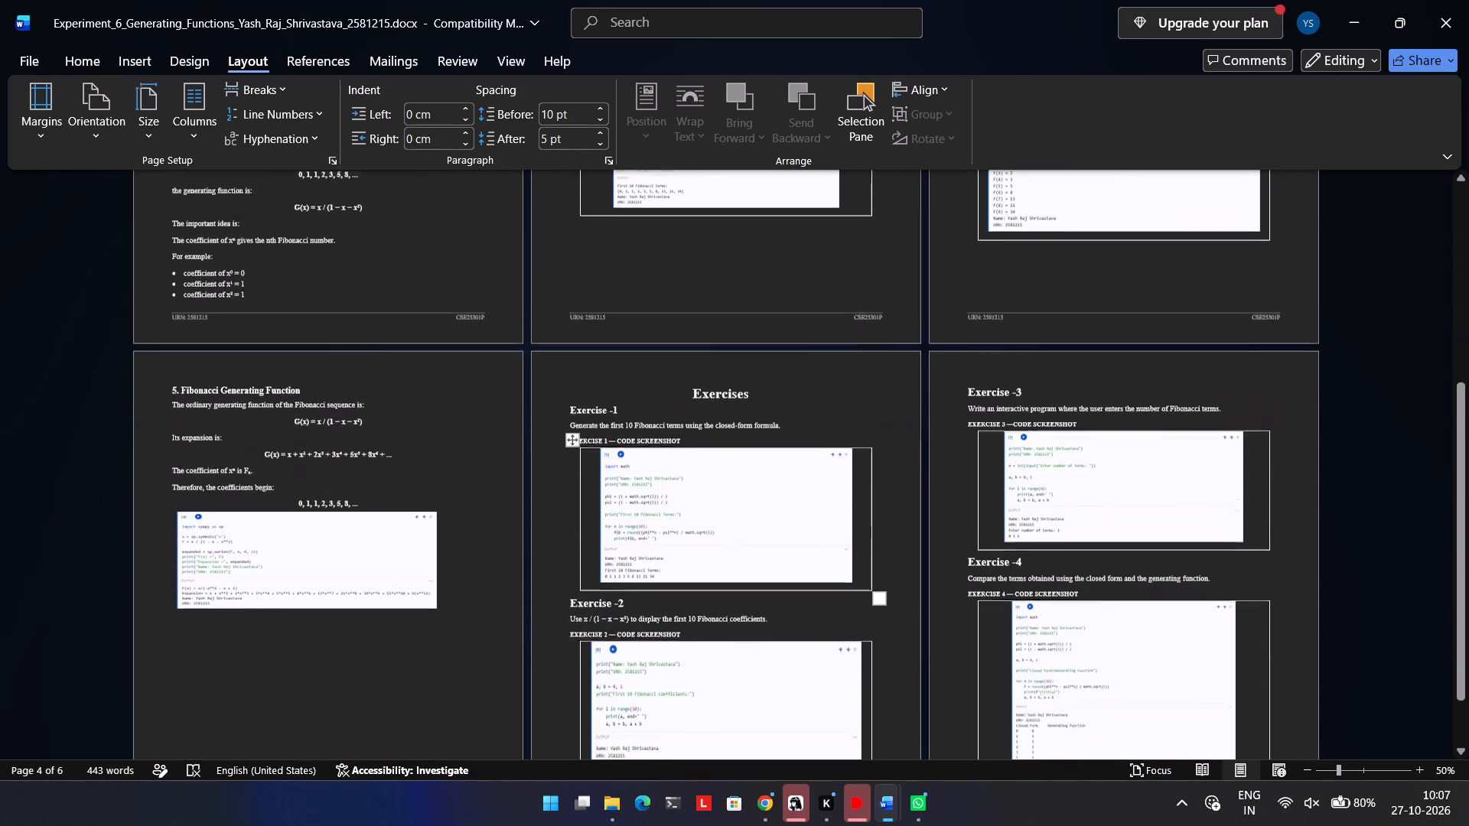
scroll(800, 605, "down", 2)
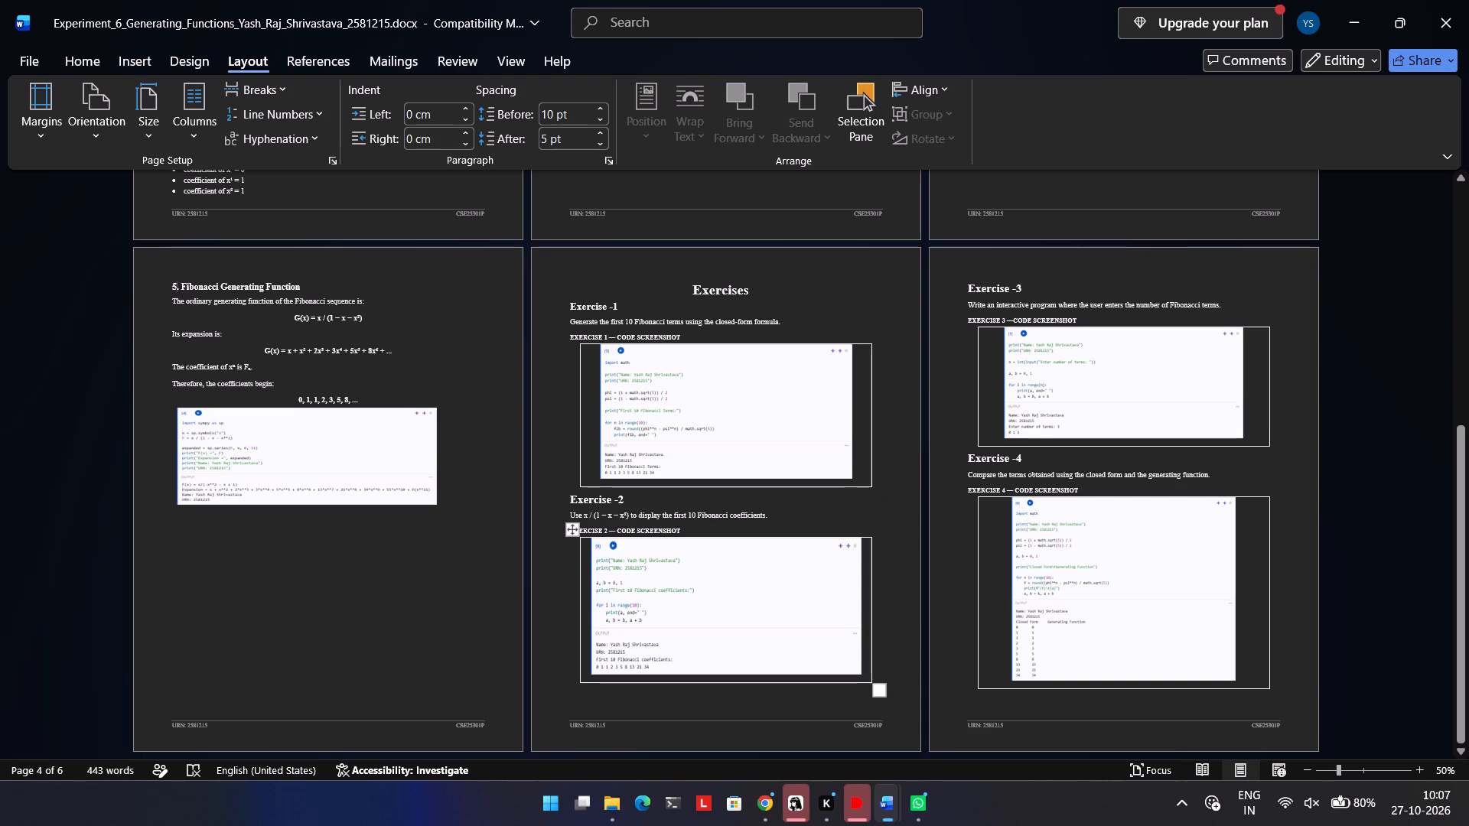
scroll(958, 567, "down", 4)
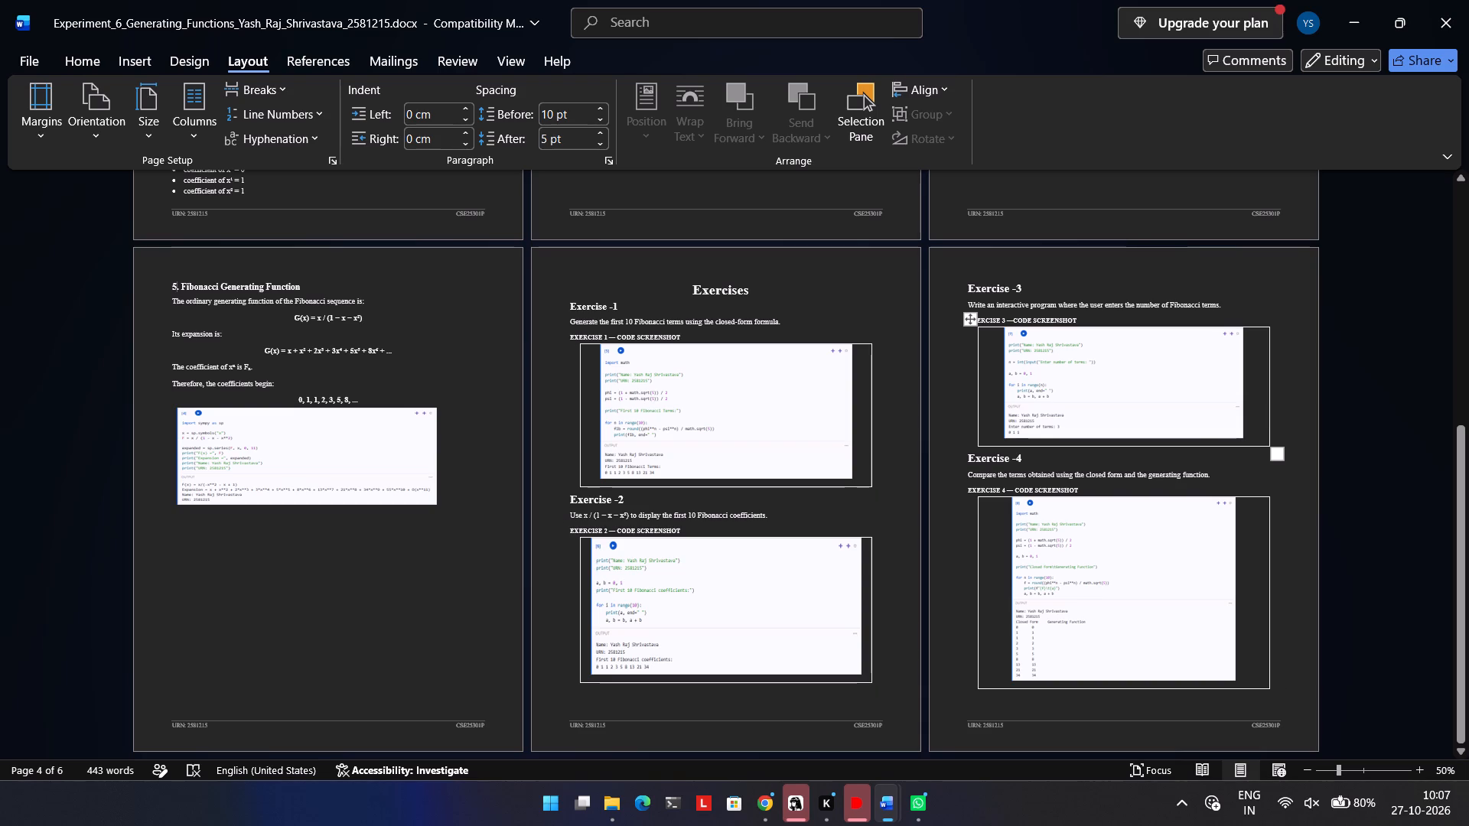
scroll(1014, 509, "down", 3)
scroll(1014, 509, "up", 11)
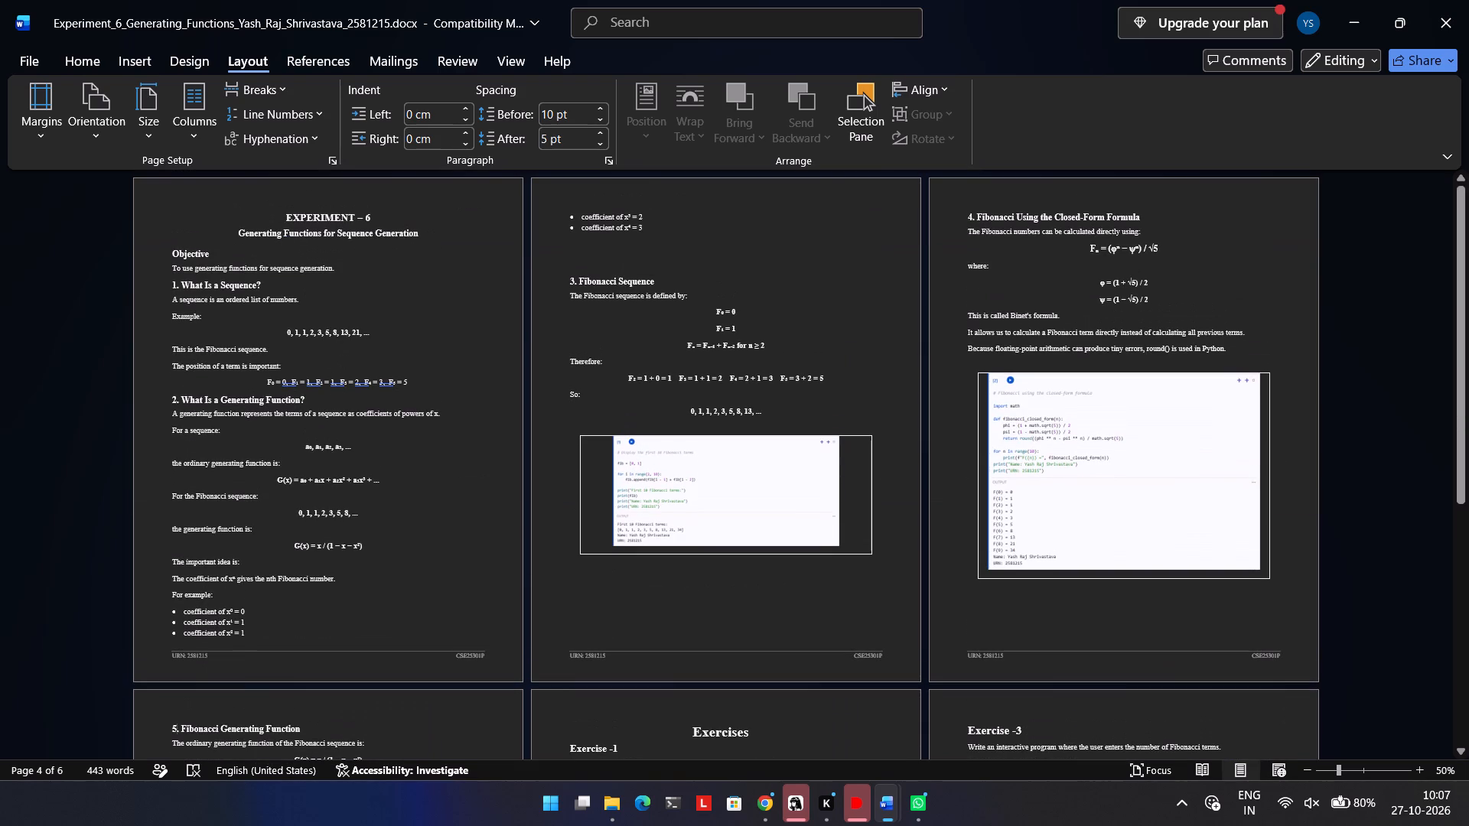